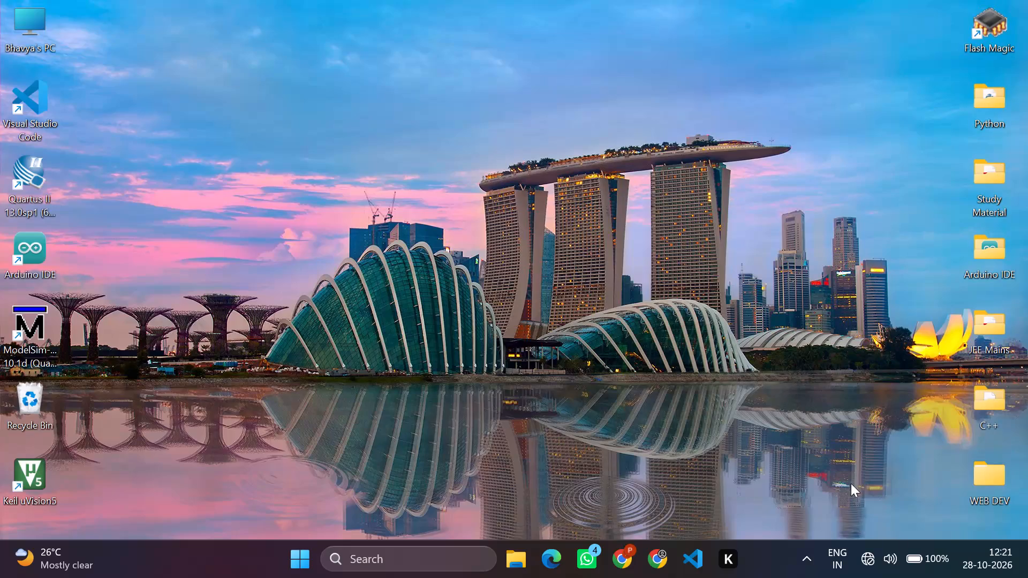
Check the Wi-Fi connection status in the network quick settings, then dismiss them.
click(866, 566)
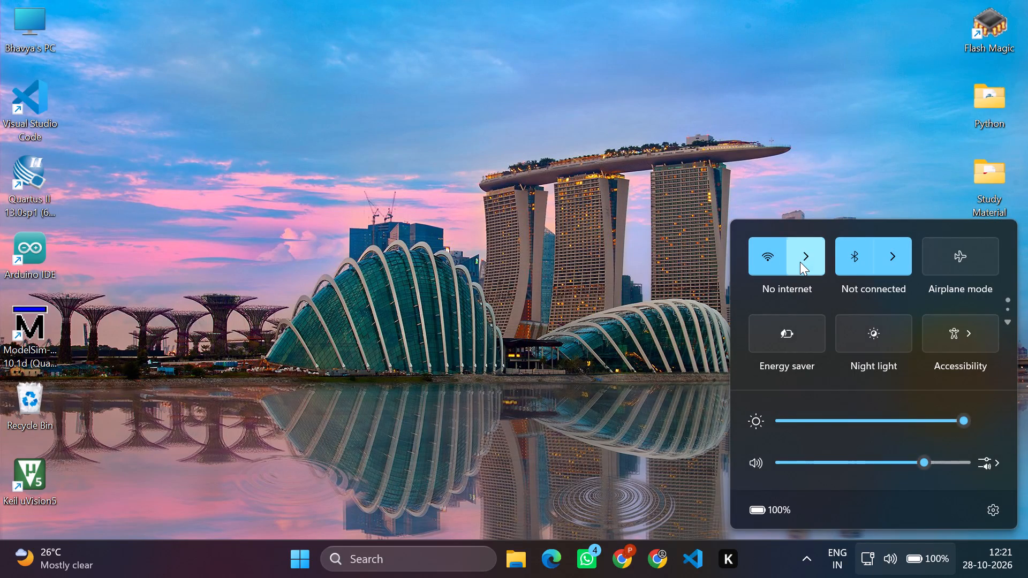
click(800, 262)
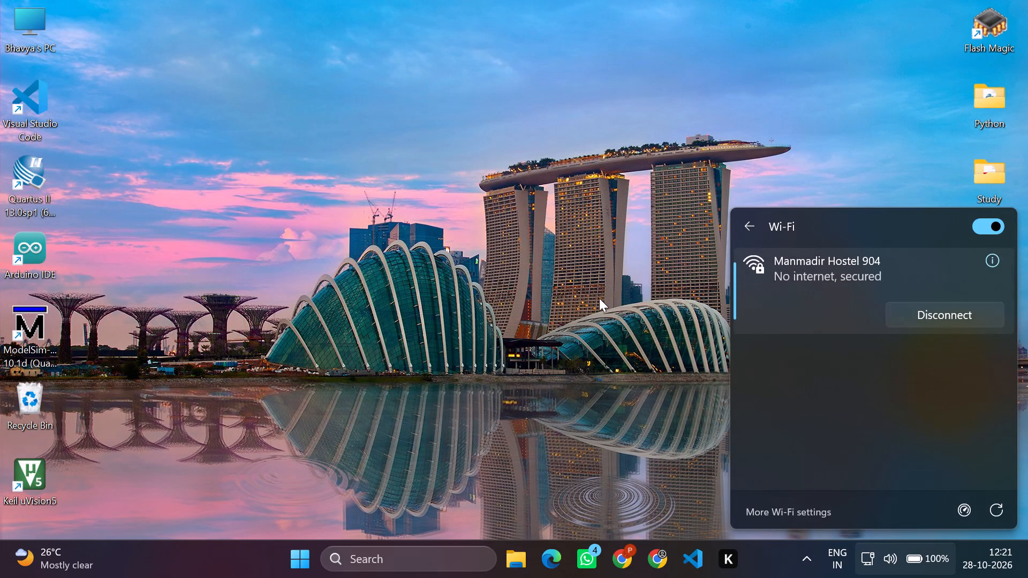
click(599, 298)
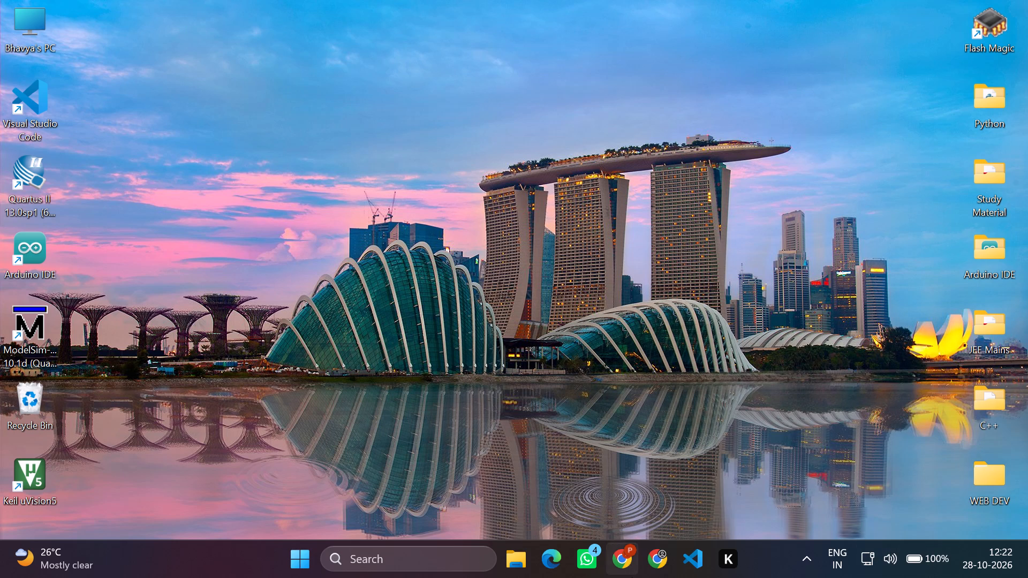
Open Google Chrome with the profile marked P.
click(632, 577)
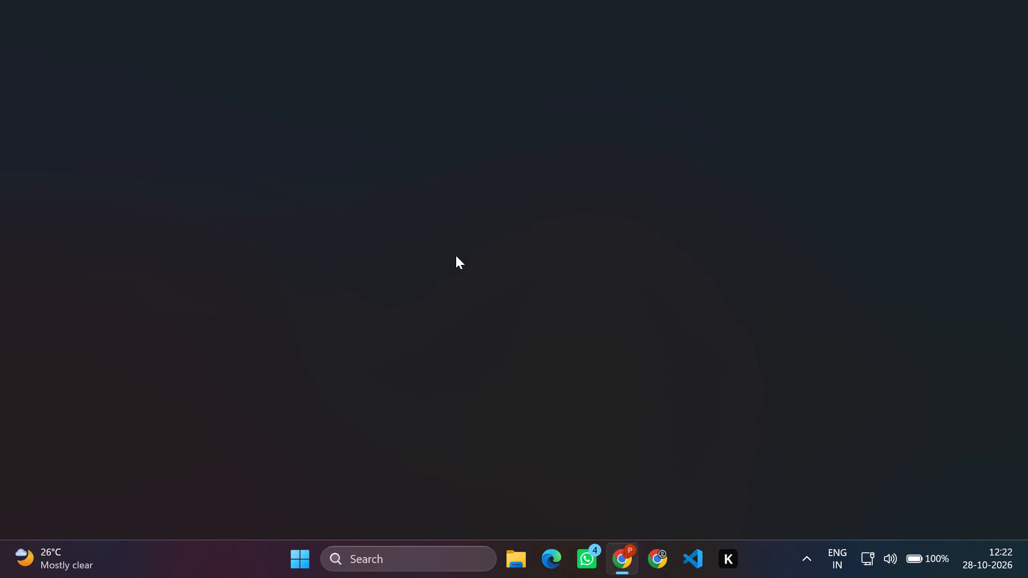
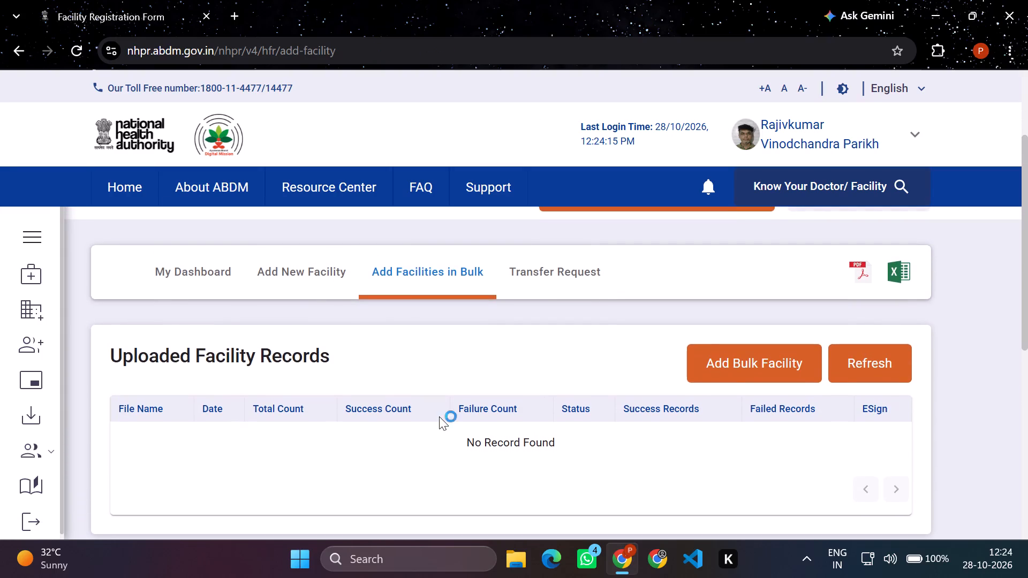
Open the Add New Facility form and review its fields from Facility Details to Type of Services.
click(255, 250)
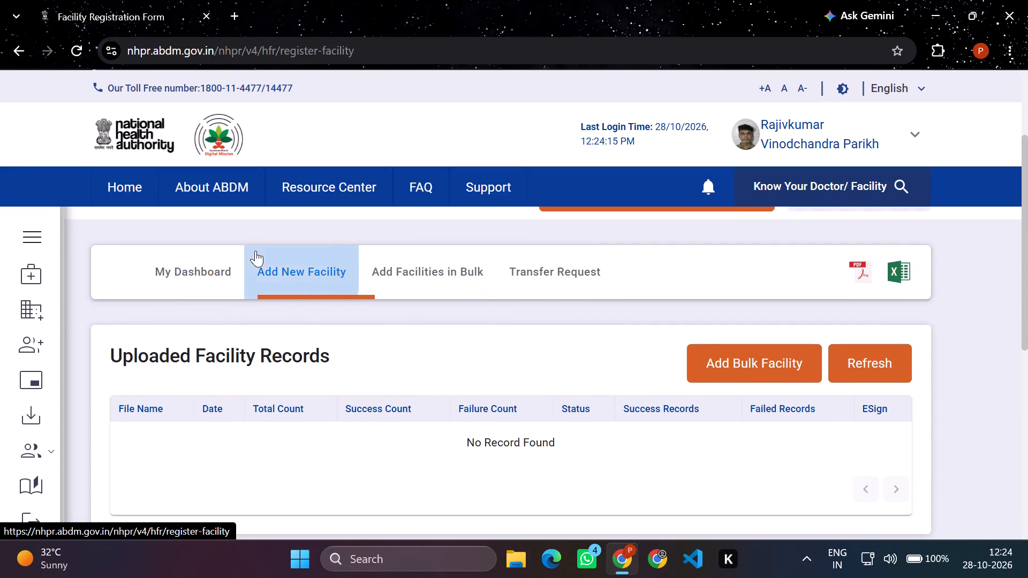
scroll(481, 409, down, 3)
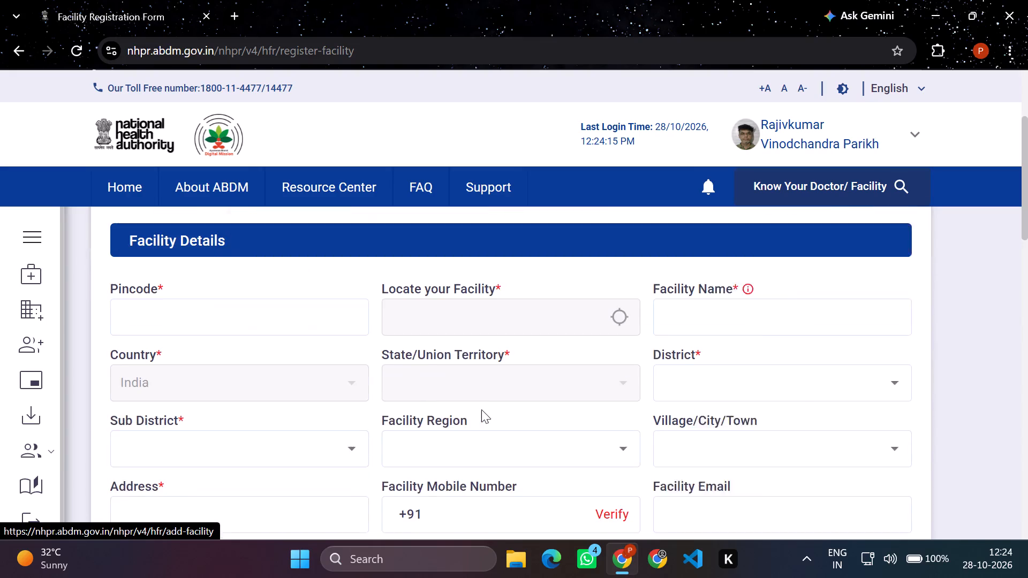
scroll(481, 409, down, 5)
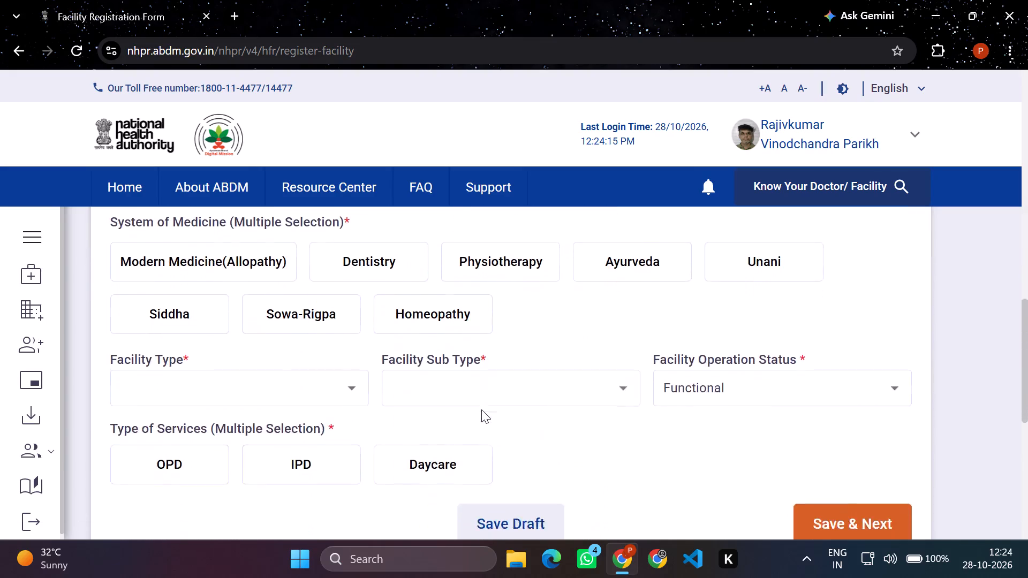
scroll(481, 409, down, 1)
scroll(481, 409, up, 8)
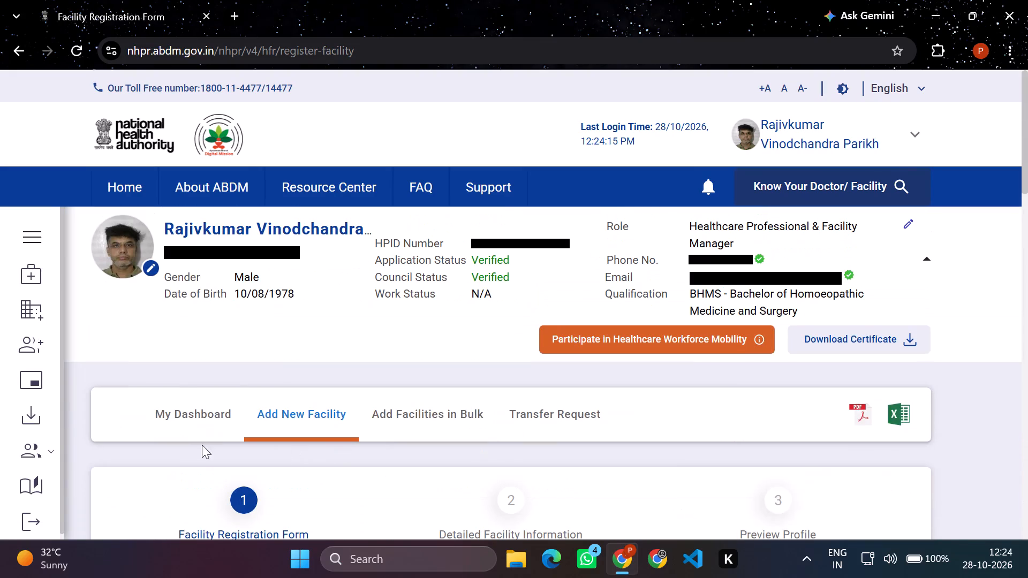
Open the Software Linkage page for Shreeji Clinic from My Dashboard.
click(187, 419)
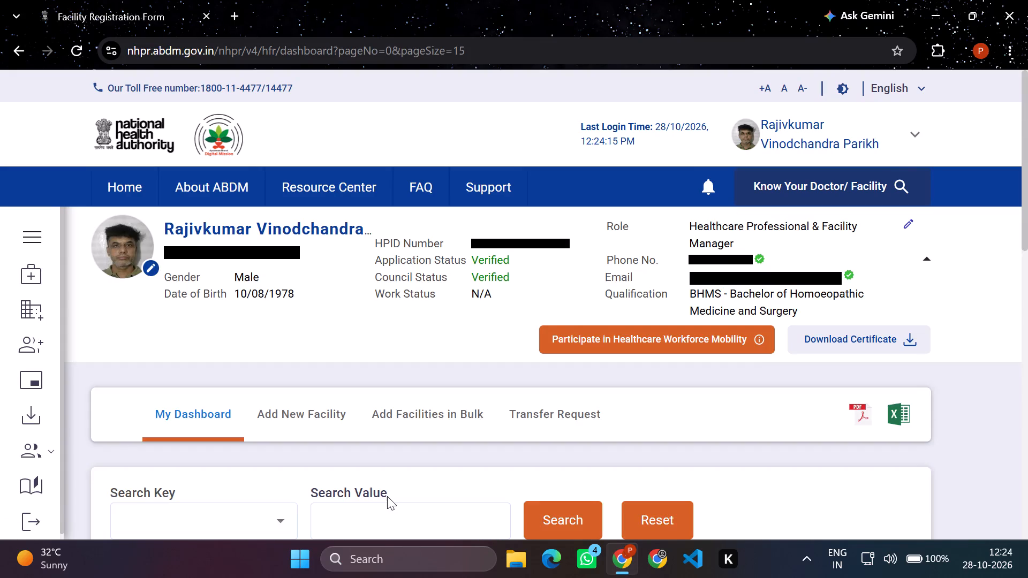
scroll(387, 496, down, 3)
scroll(387, 496, up, 1)
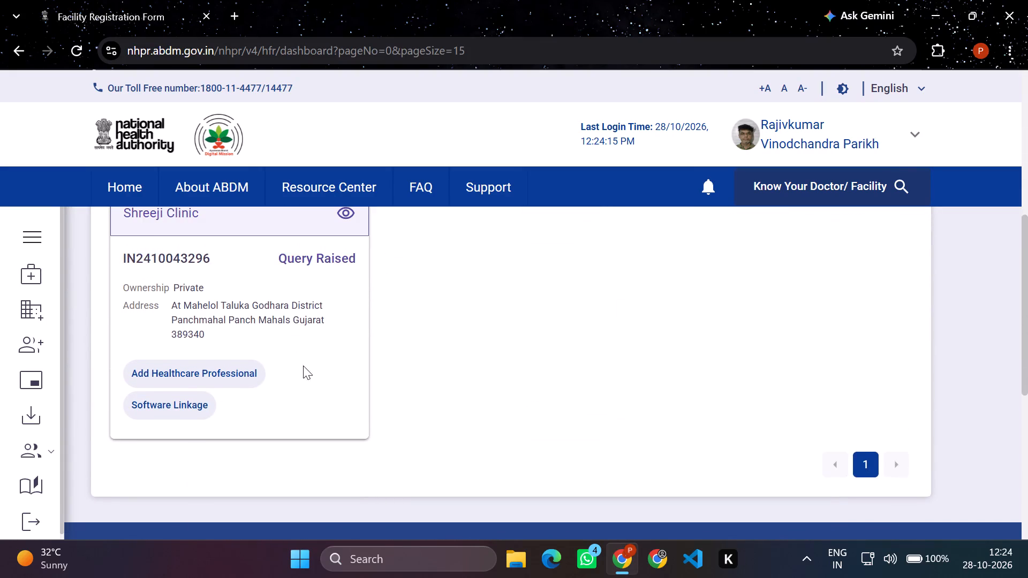
scroll(303, 366, up, 1)
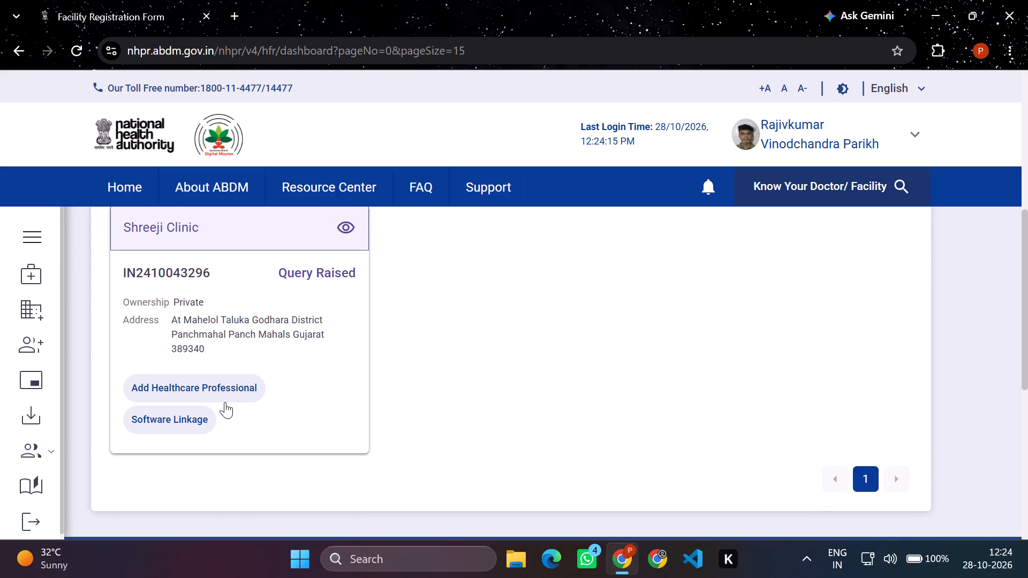
click(188, 430)
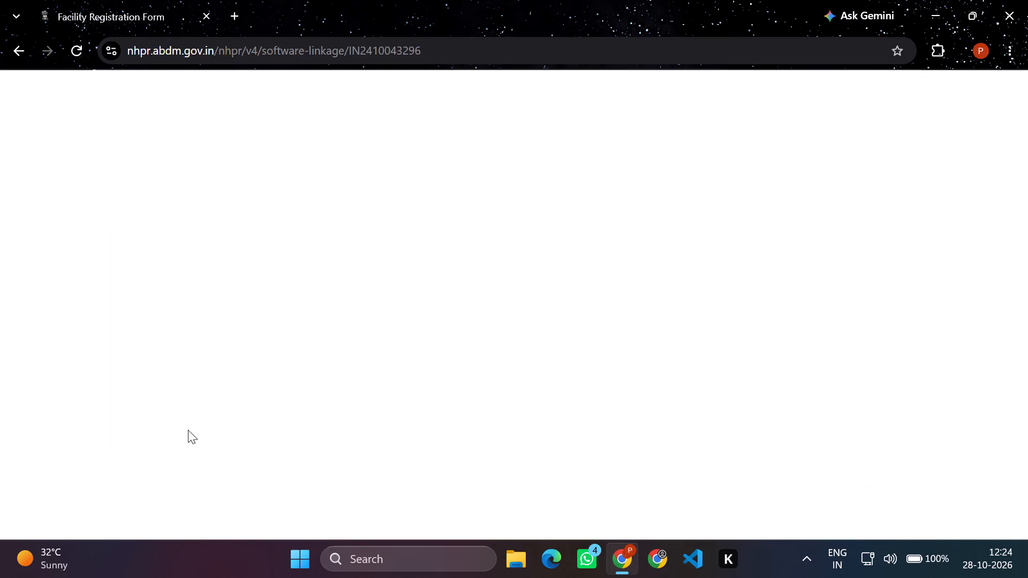
Review the Register HIP form for Shreeji Clinic and try to get details with the Software Bridge ID left blank.
scroll(429, 366, down, 3)
scroll(429, 366, up, 5)
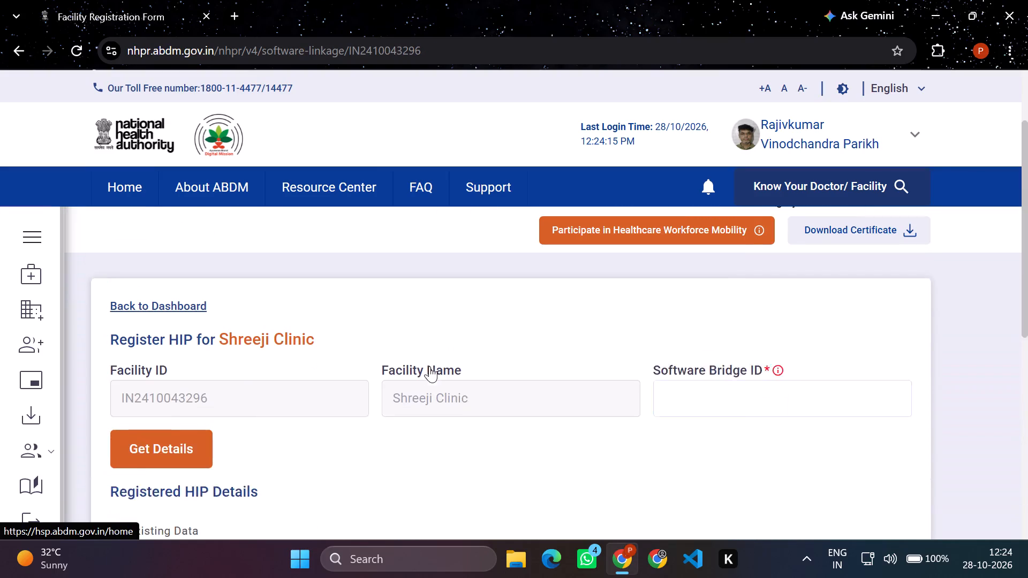
scroll(429, 366, down, 1)
scroll(429, 366, left, 1)
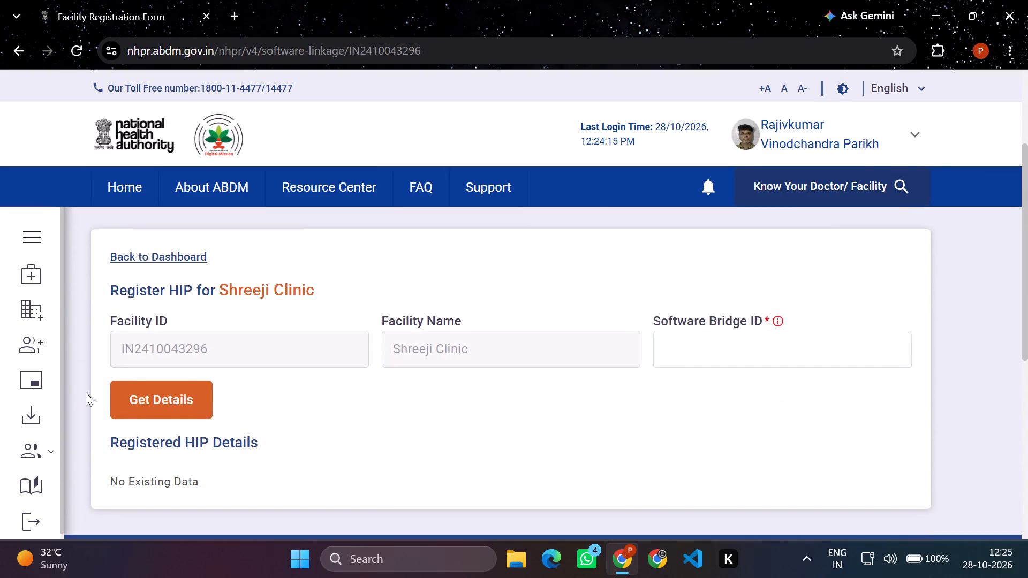
click(134, 388)
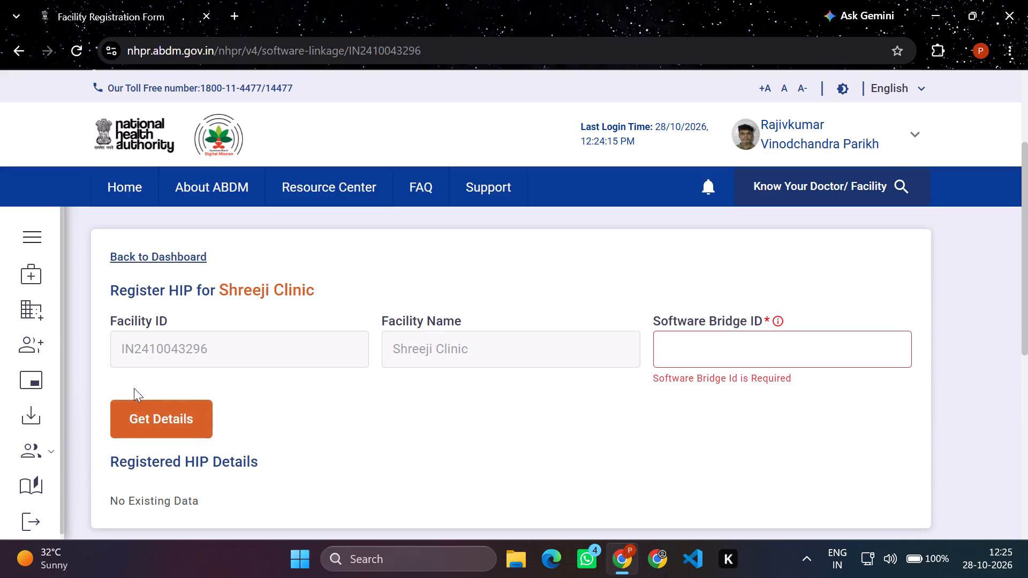
Return to the facility dashboard and examine the Shreeji Clinic card and its available options.
scroll(303, 386, up, 4)
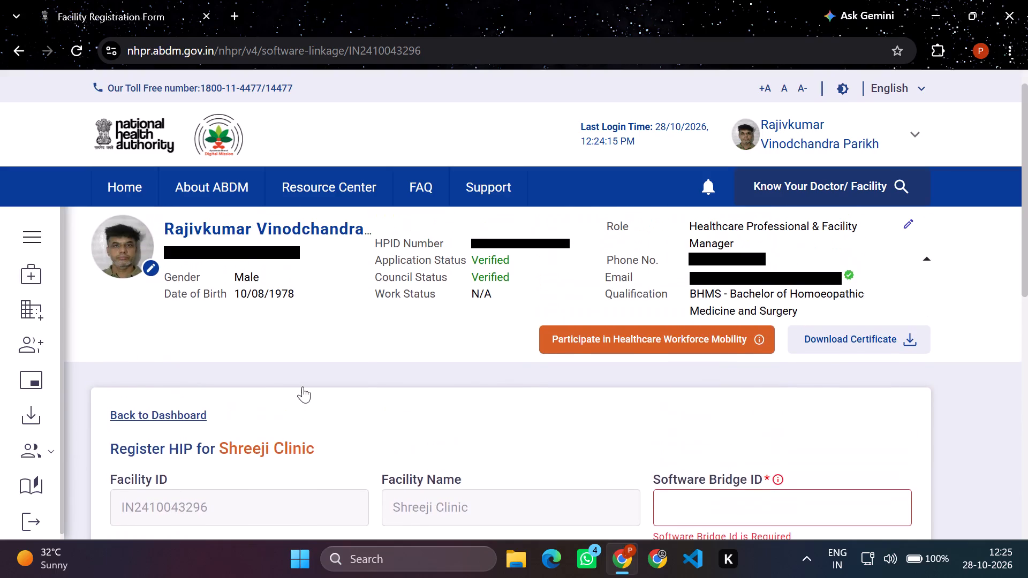
scroll(303, 386, down, 1)
click(149, 348)
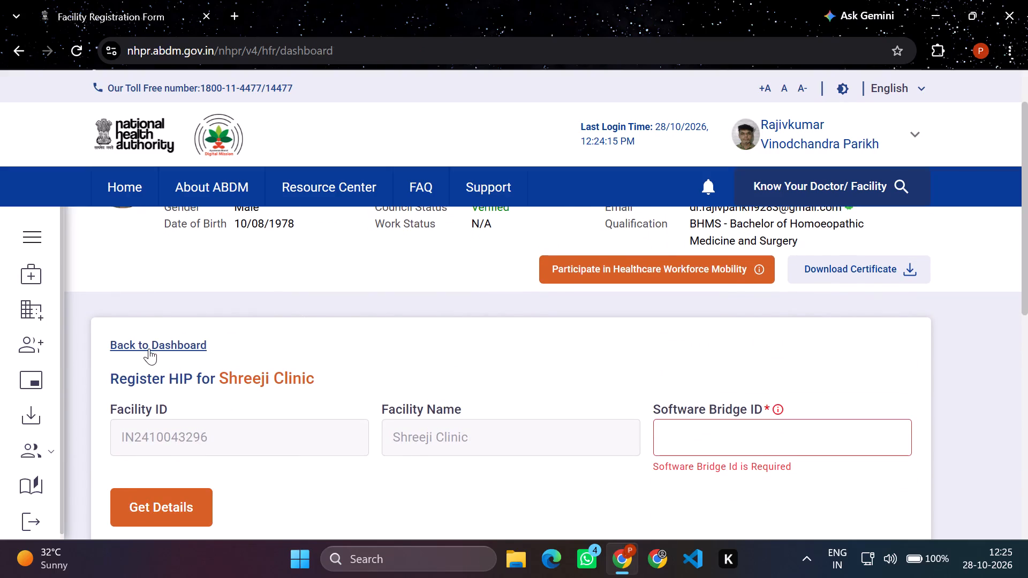
scroll(305, 425, down, 1)
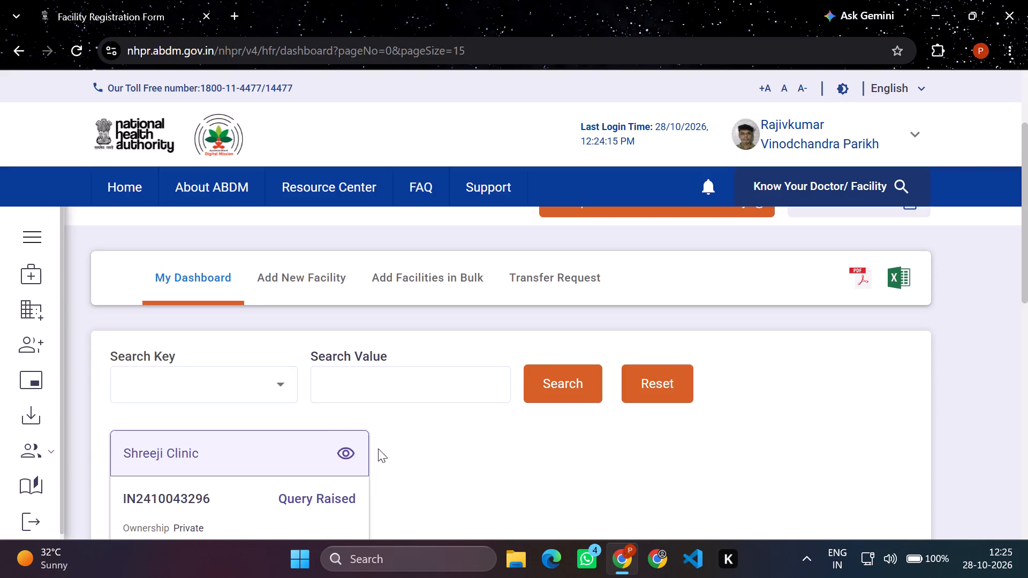
scroll(512, 463, down, 3)
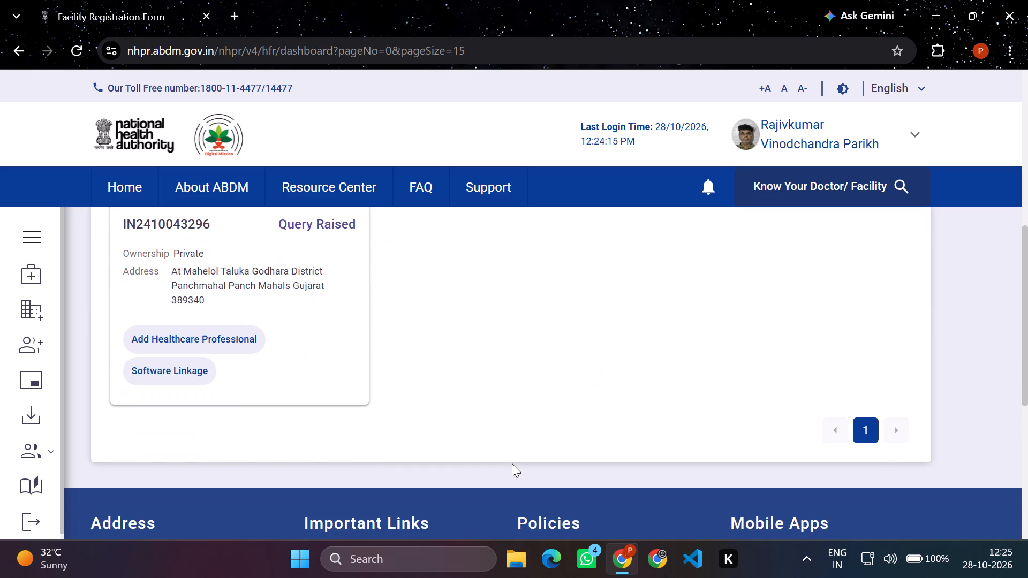
scroll(512, 463, down, 1)
scroll(440, 373, up, 2)
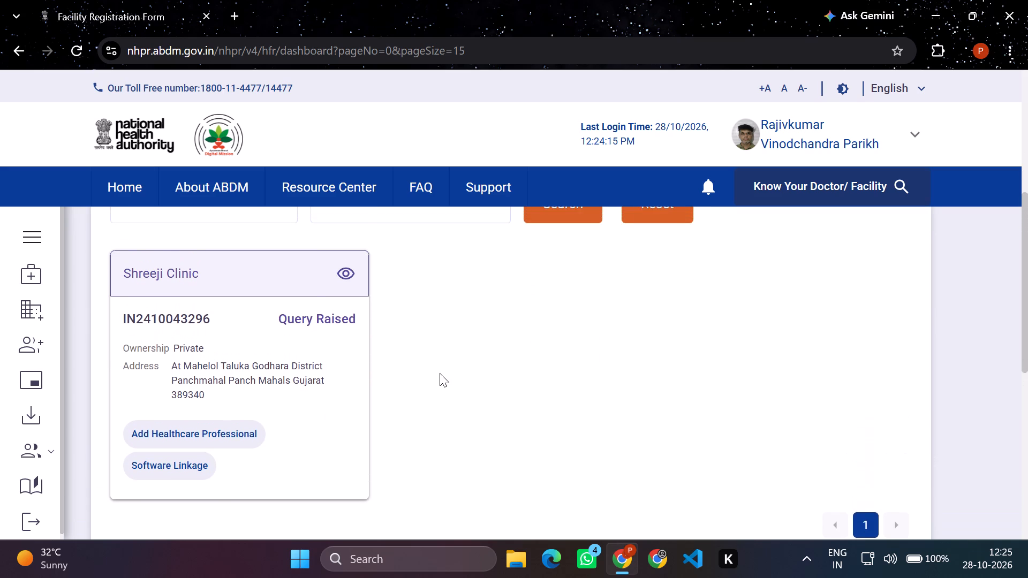
scroll(440, 373, up, 2)
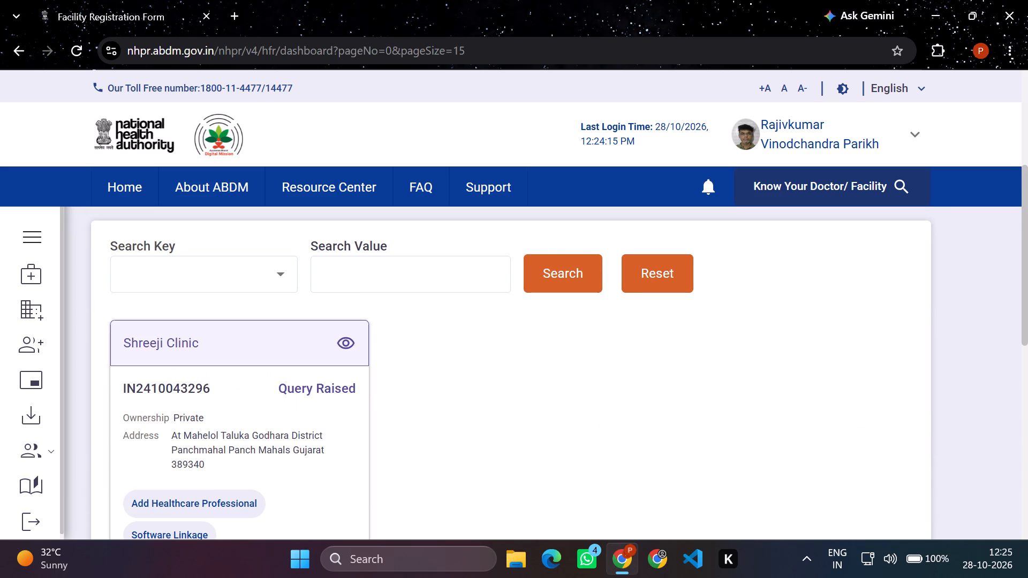
Try to open the Shreeji Clinic record from its name and check the actions offered on its card.
click(196, 335)
double_click(196, 335)
scroll(344, 330, down, 1)
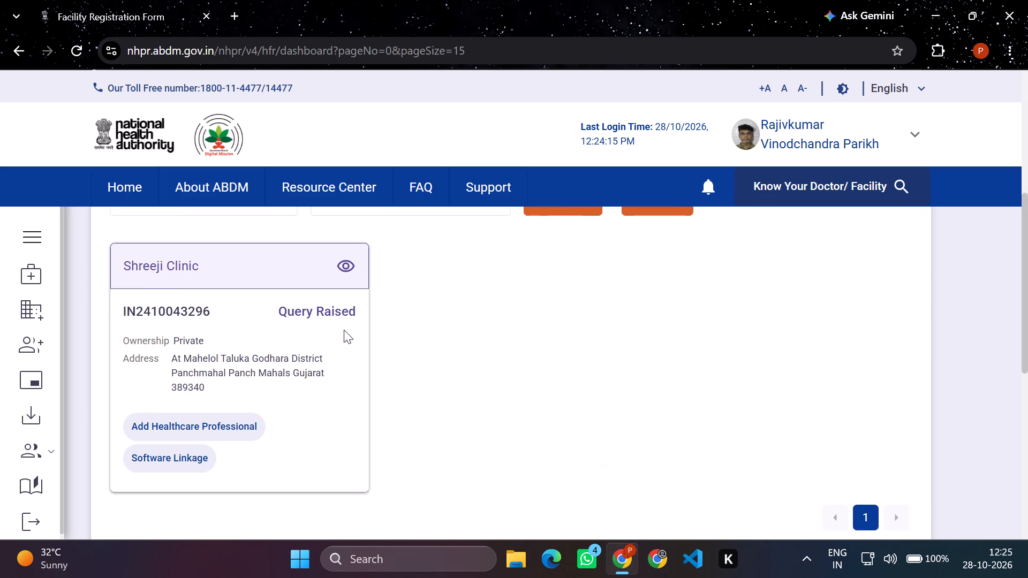
scroll(344, 330, down, 1)
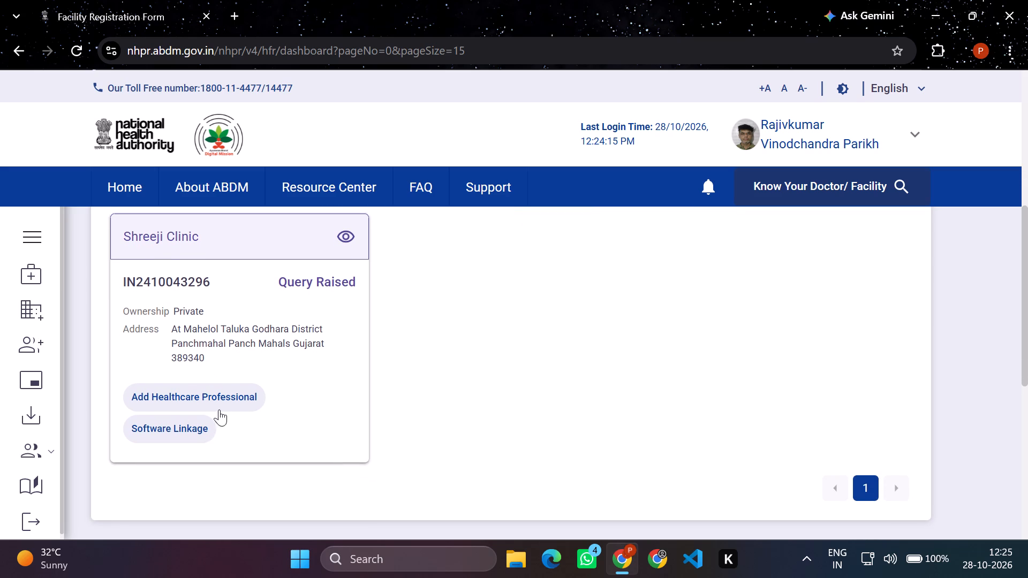
Open the Transfer Request page and review its pending and initiate-transfer sections.
scroll(390, 294, up, 3)
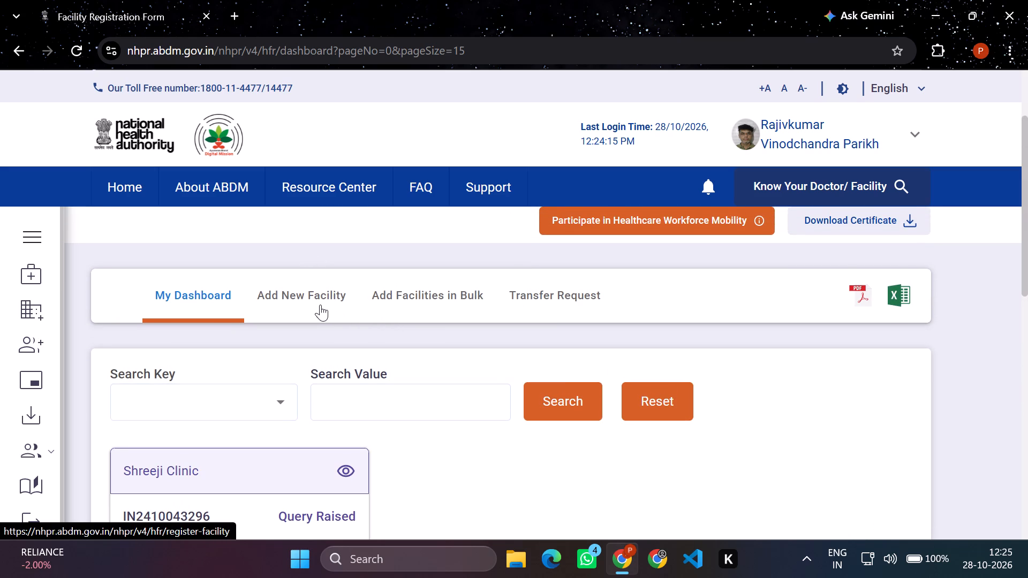
click(539, 298)
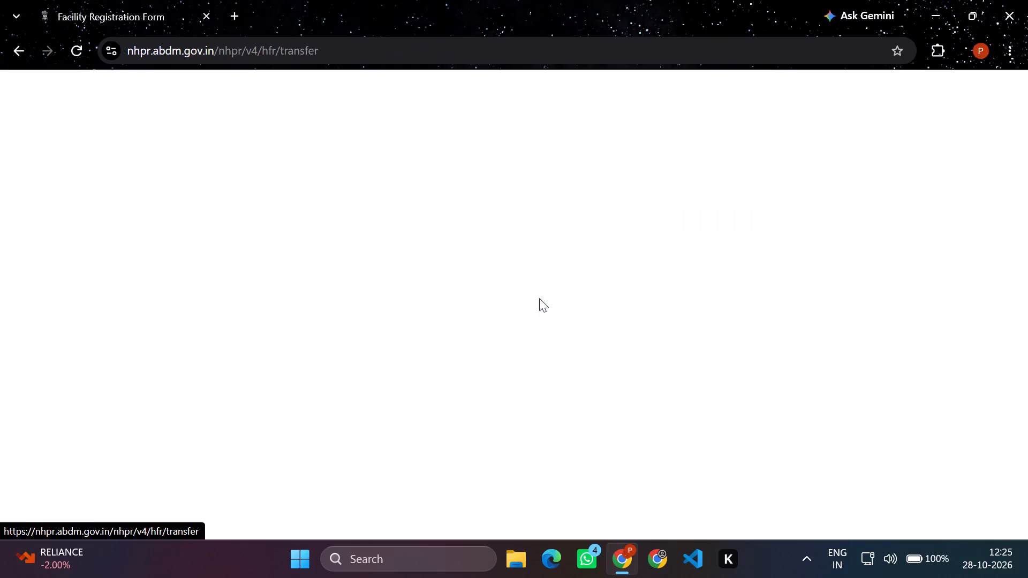
scroll(479, 412, down, 3)
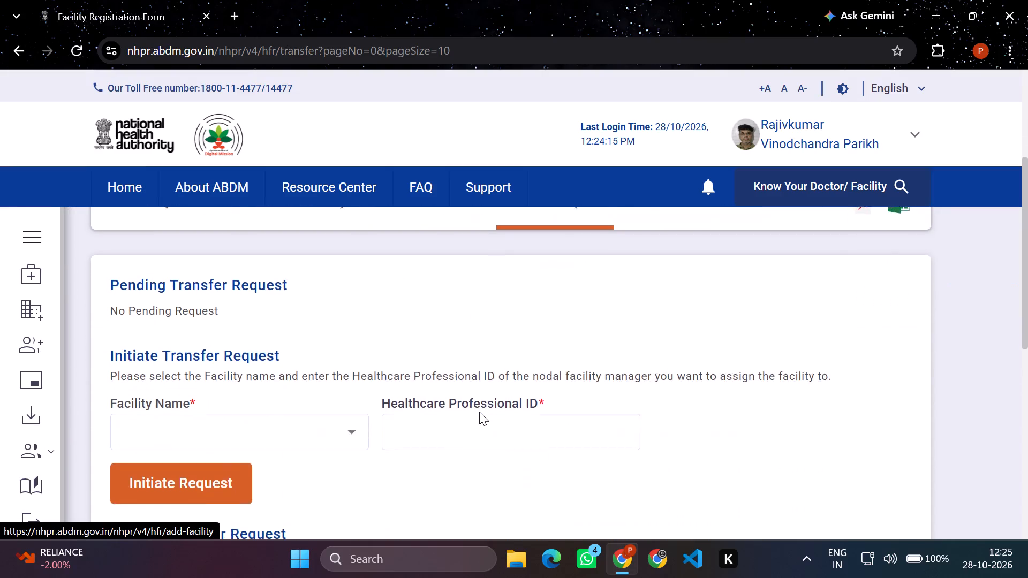
scroll(479, 412, up, 2)
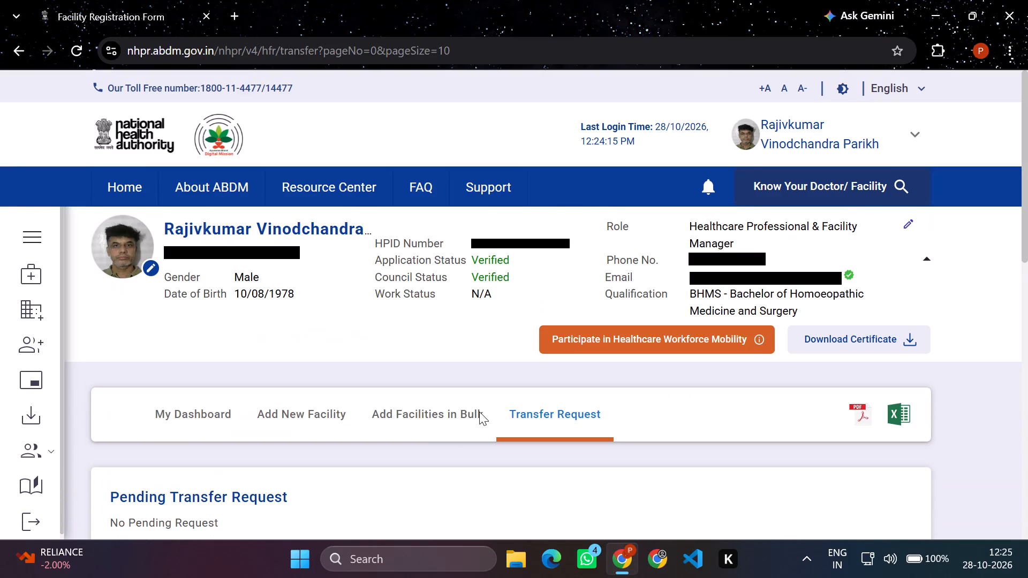
Open the Add Facilities in Bulk page and look over the Uploaded Facility Records.
click(441, 432)
scroll(441, 432, down, 1)
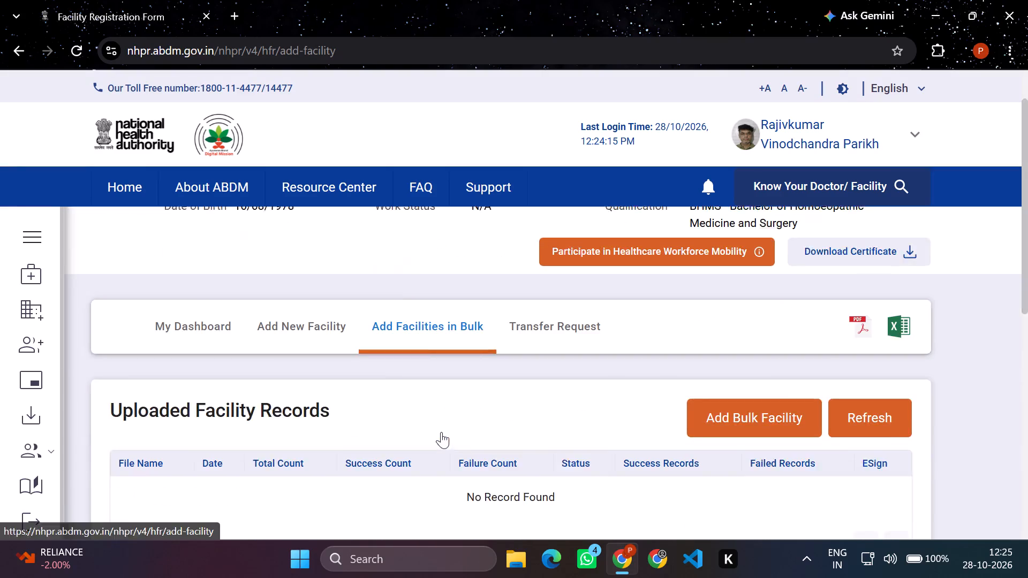
scroll(441, 432, down, 1)
Open the Add New Facility registration form again and review all its sections, including ownership, system of medicine and services.
click(278, 238)
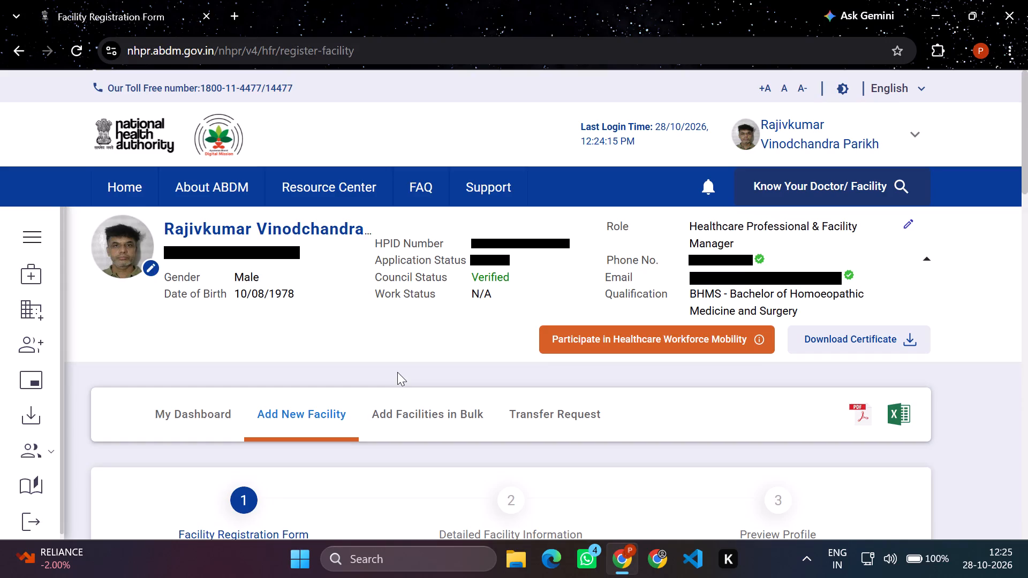
scroll(397, 372, up, 1)
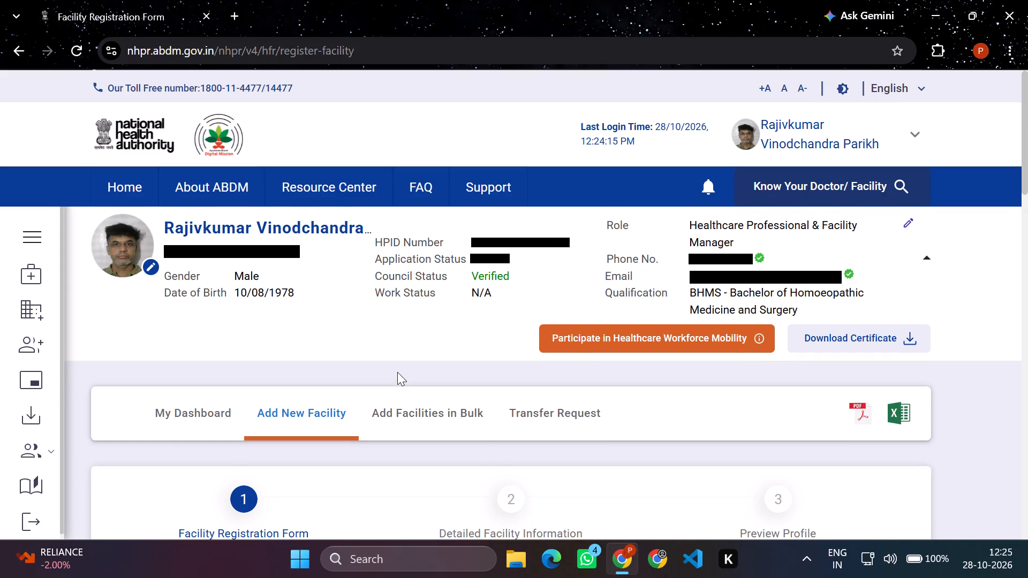
scroll(397, 372, up, 1)
scroll(397, 372, down, 6)
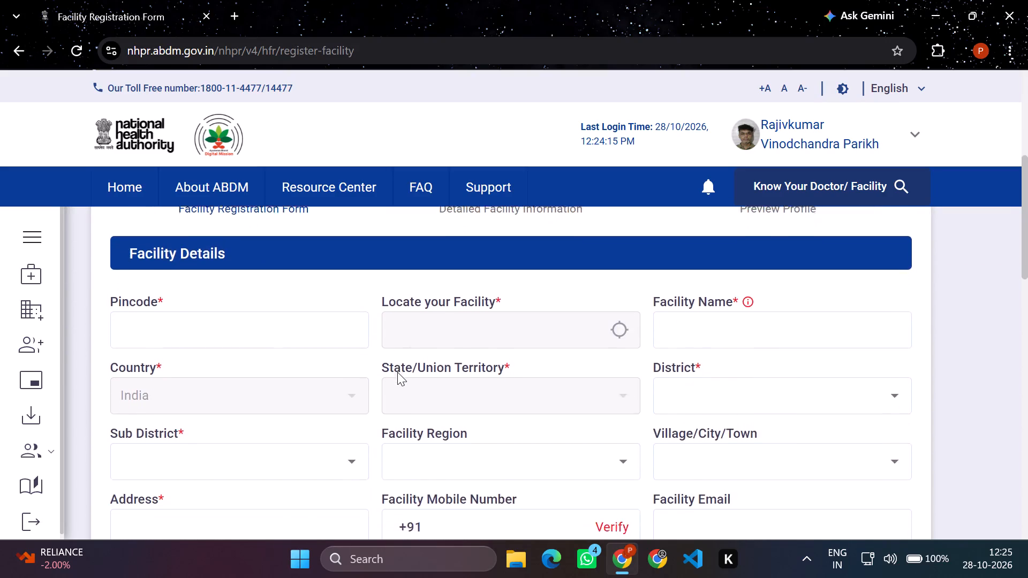
scroll(397, 372, down, 7)
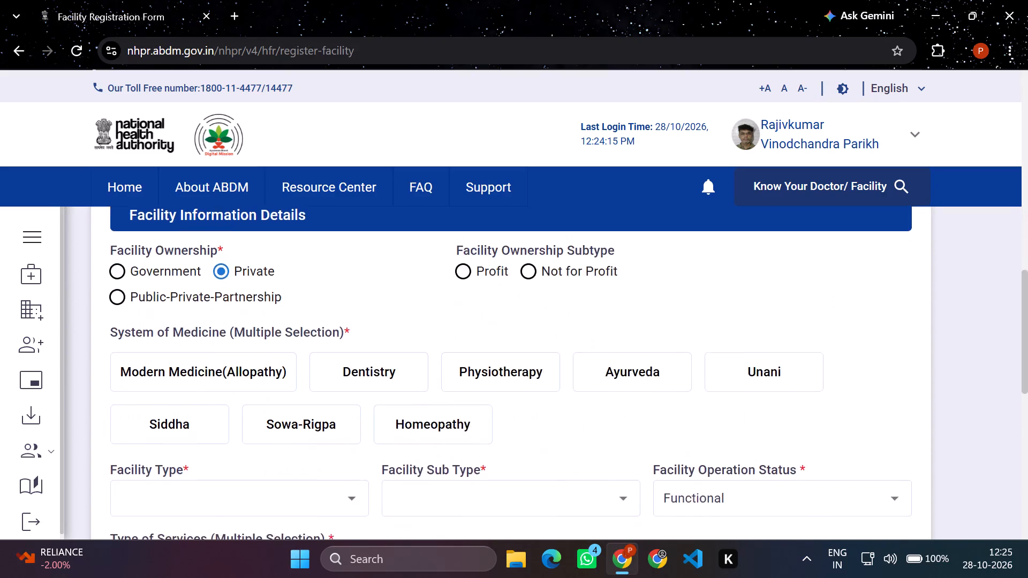
scroll(397, 372, down, 1)
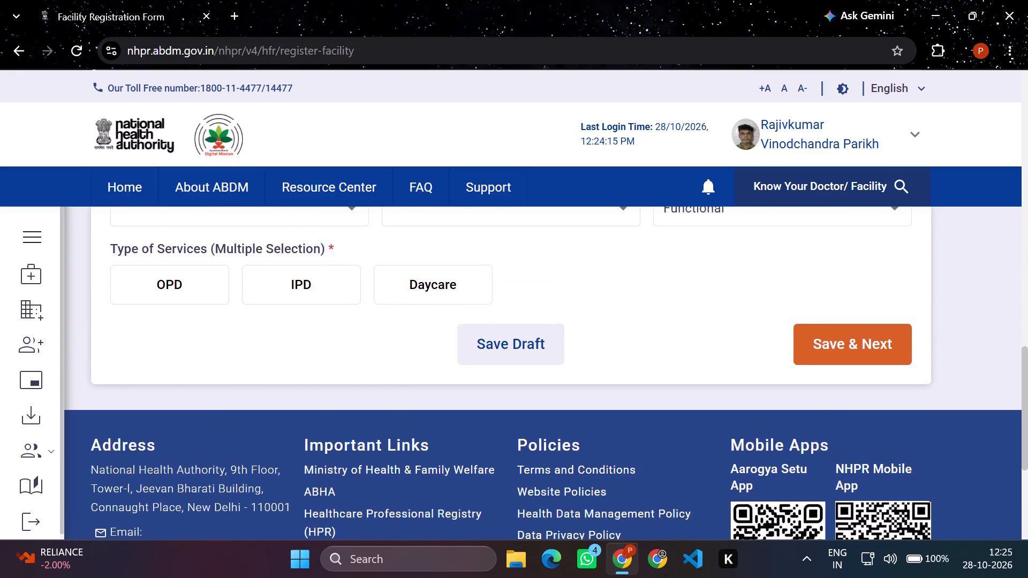
scroll(397, 372, up, 3)
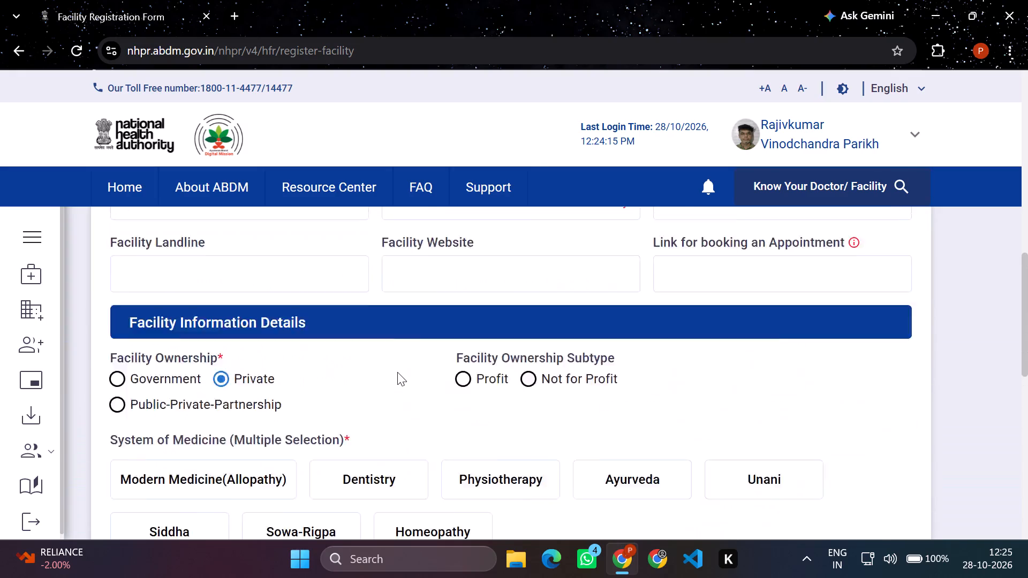
scroll(397, 372, up, 2)
scroll(352, 418, down, 2)
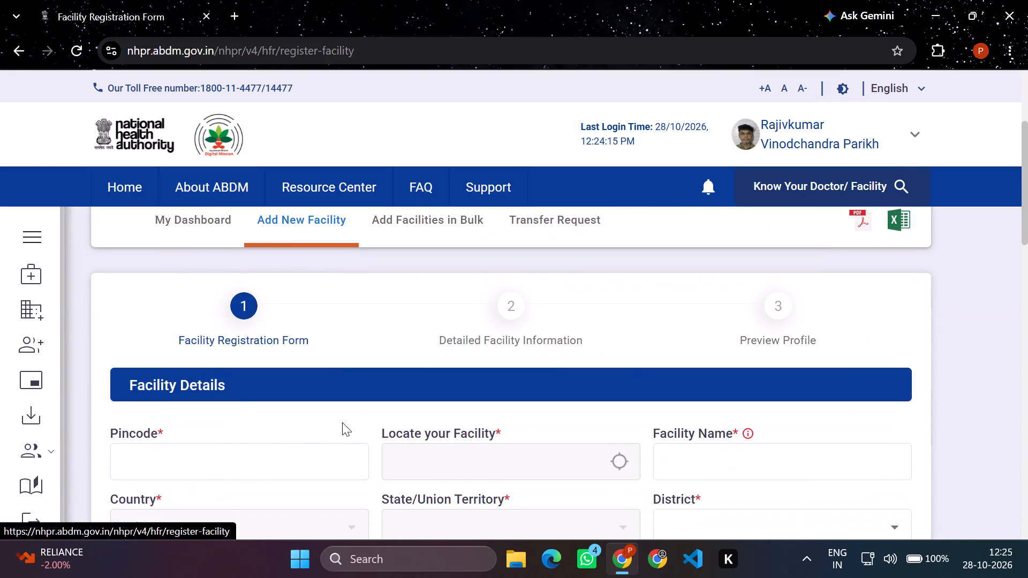
Enter 389340 as the facility's pincode in the Facility Details section.
click(326, 454)
scroll(326, 454, down, 1)
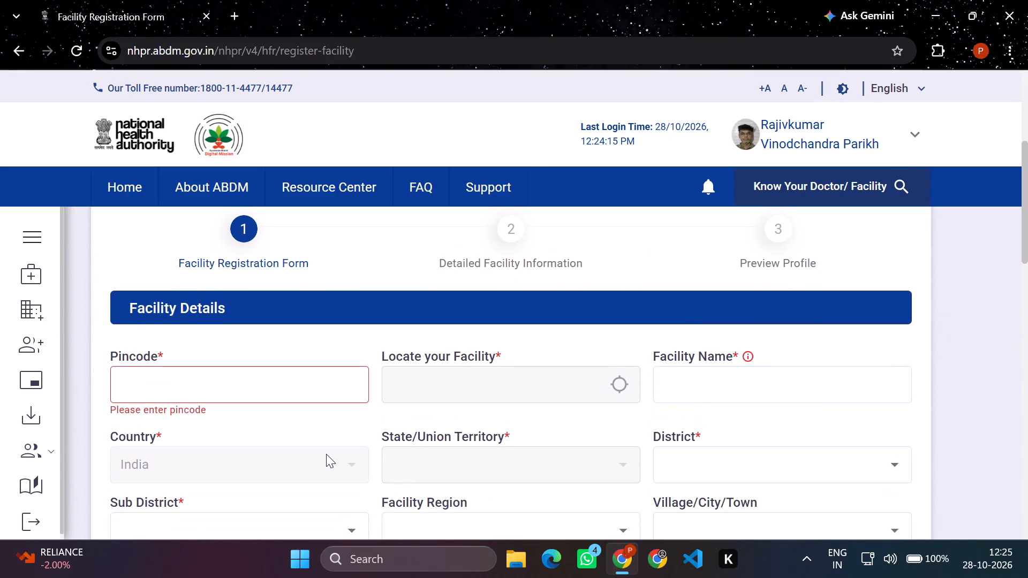
text(389)
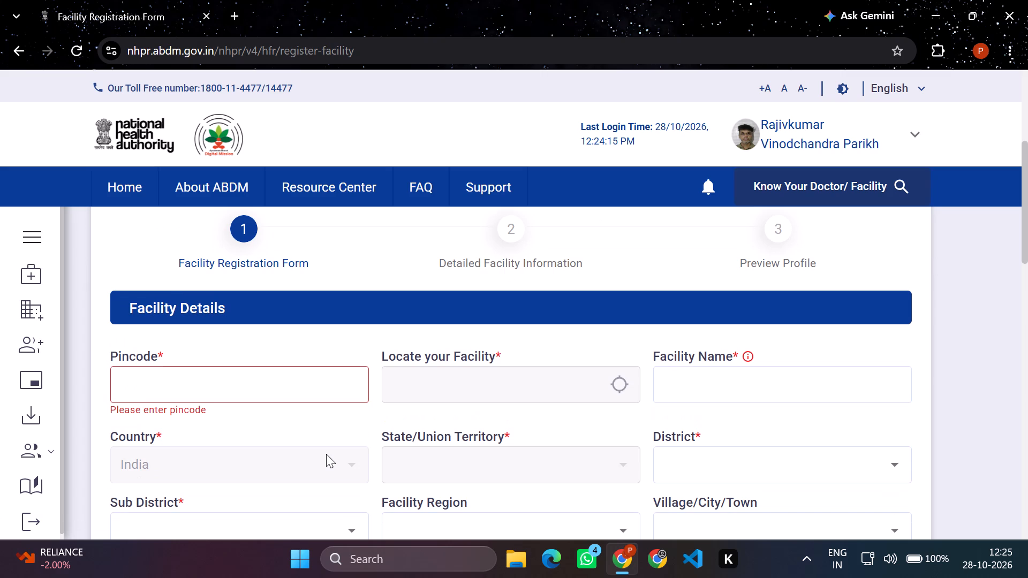
click(256, 385)
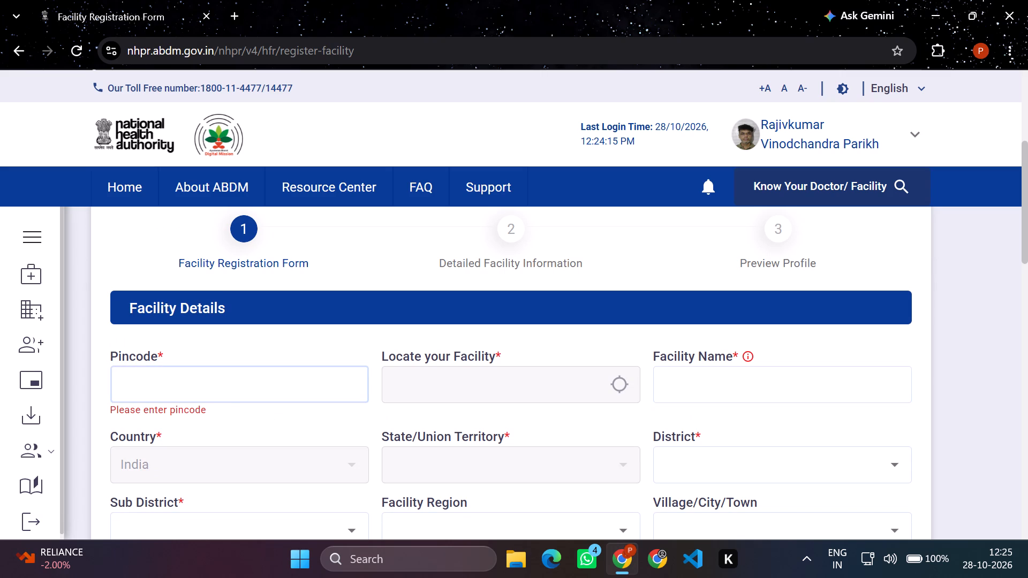
key(3)
text(89)
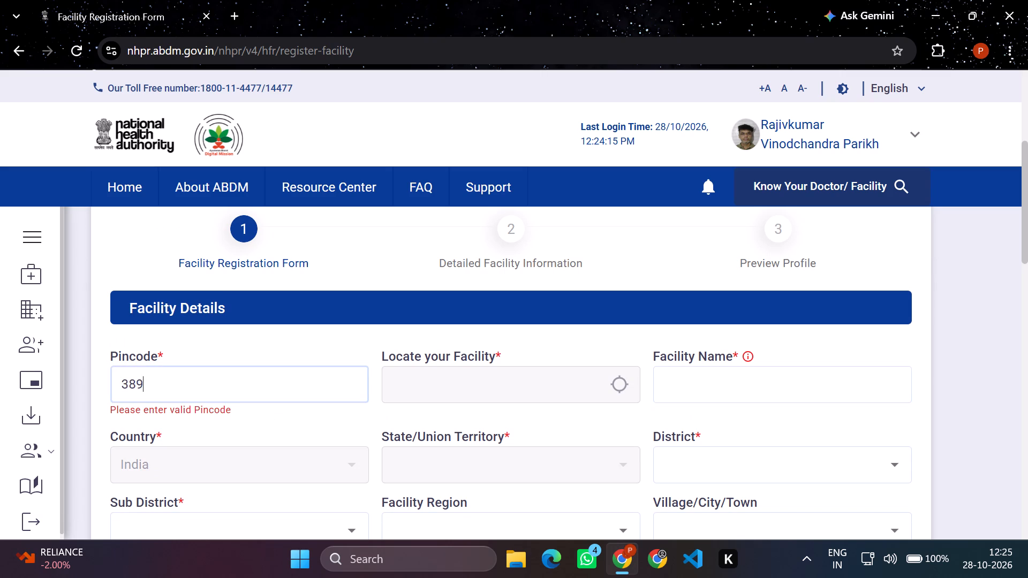
scroll(349, 393, down, 3)
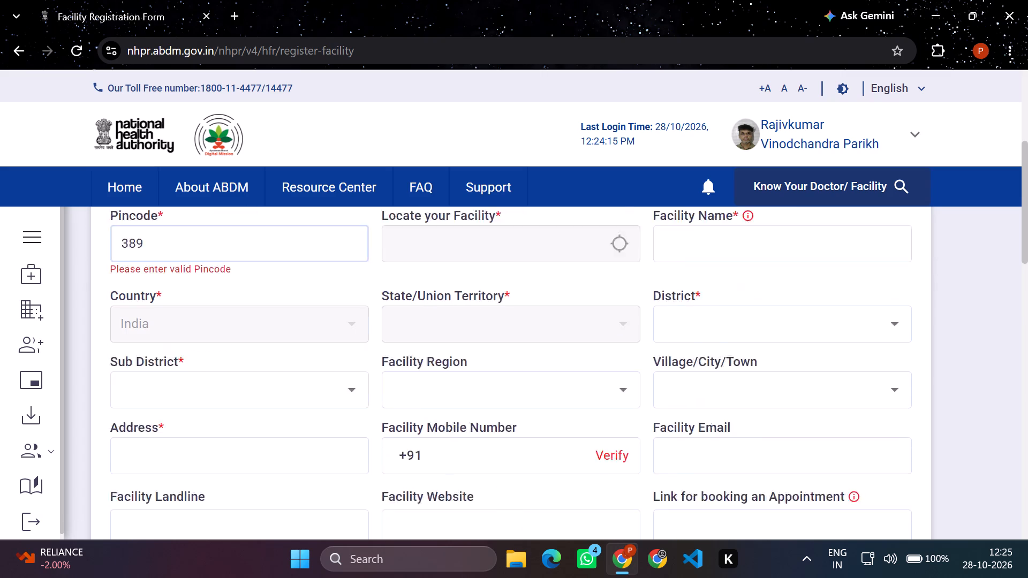
scroll(349, 393, down, 5)
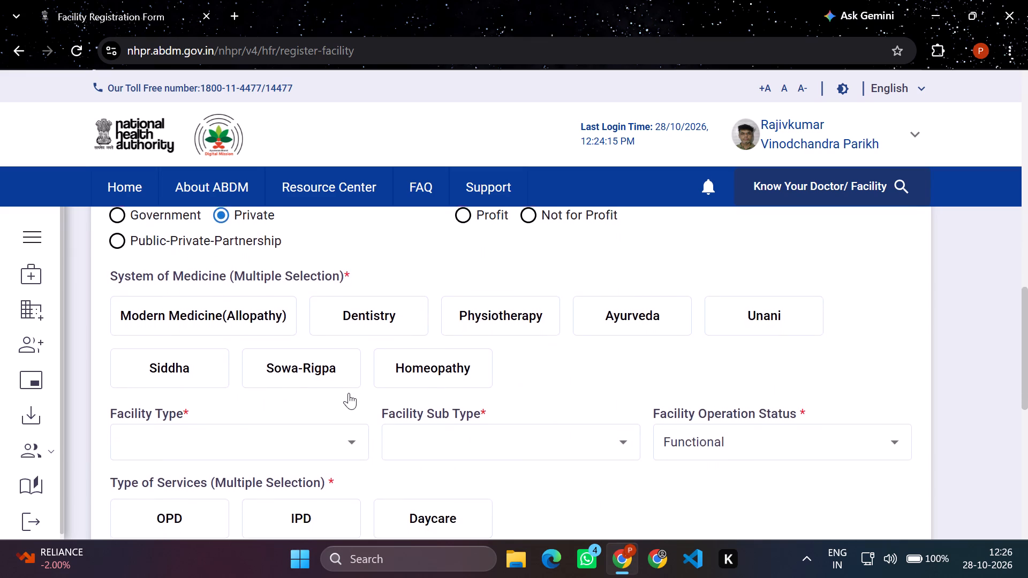
scroll(349, 393, down, 1)
scroll(349, 393, up, 2)
scroll(349, 393, left, 1)
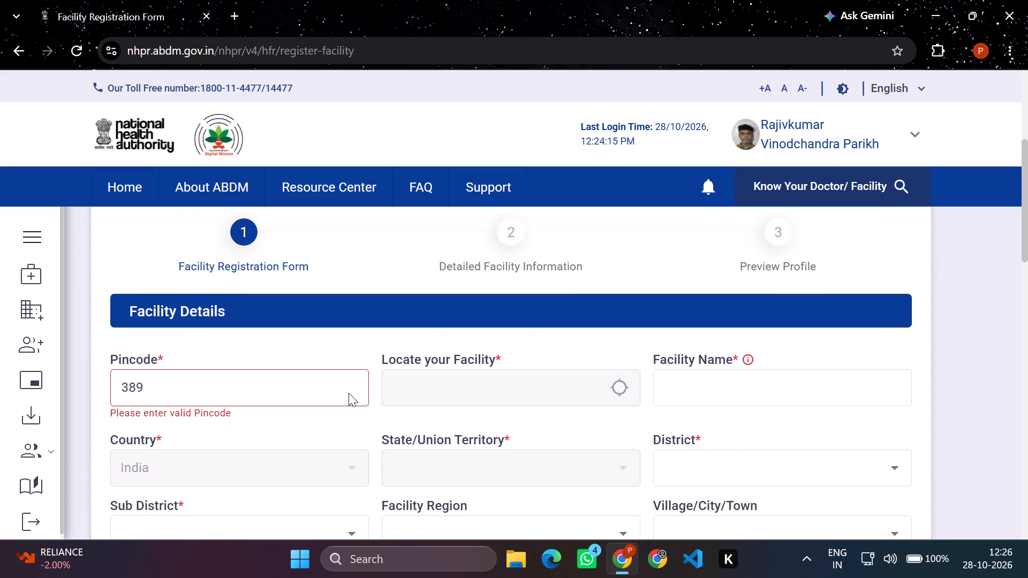
scroll(349, 393, left, 2)
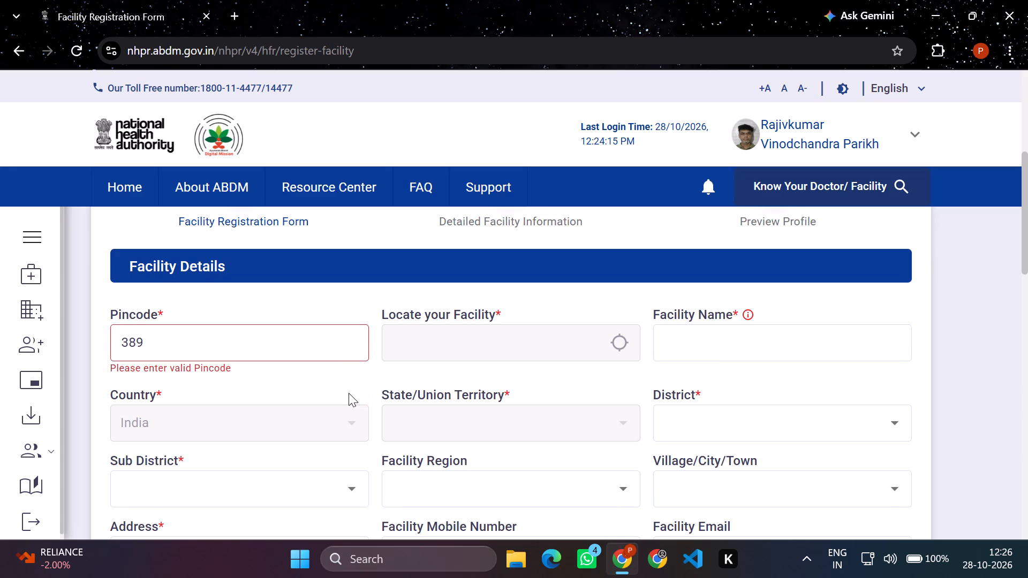
text(34)
click(196, 349)
text(340)
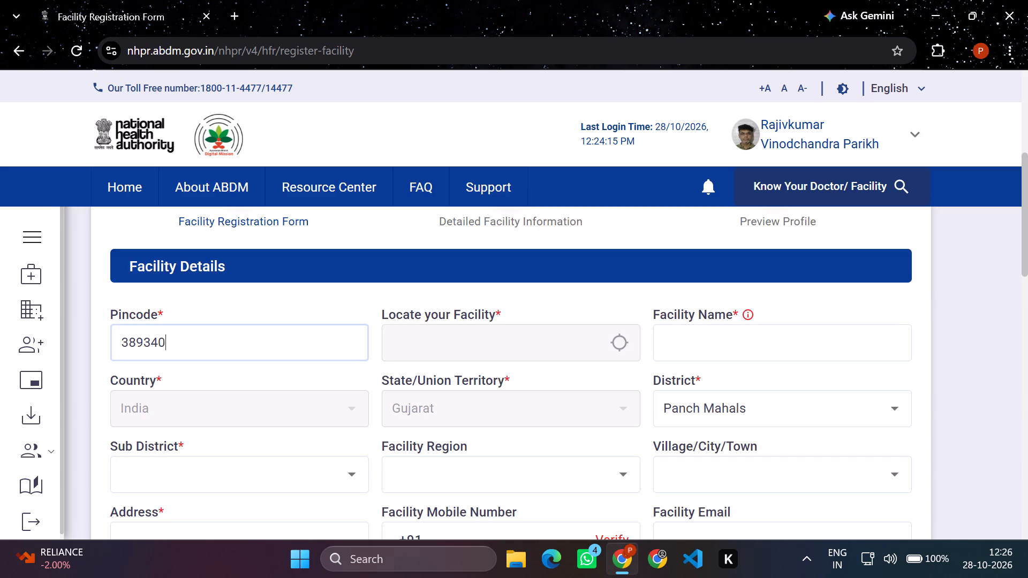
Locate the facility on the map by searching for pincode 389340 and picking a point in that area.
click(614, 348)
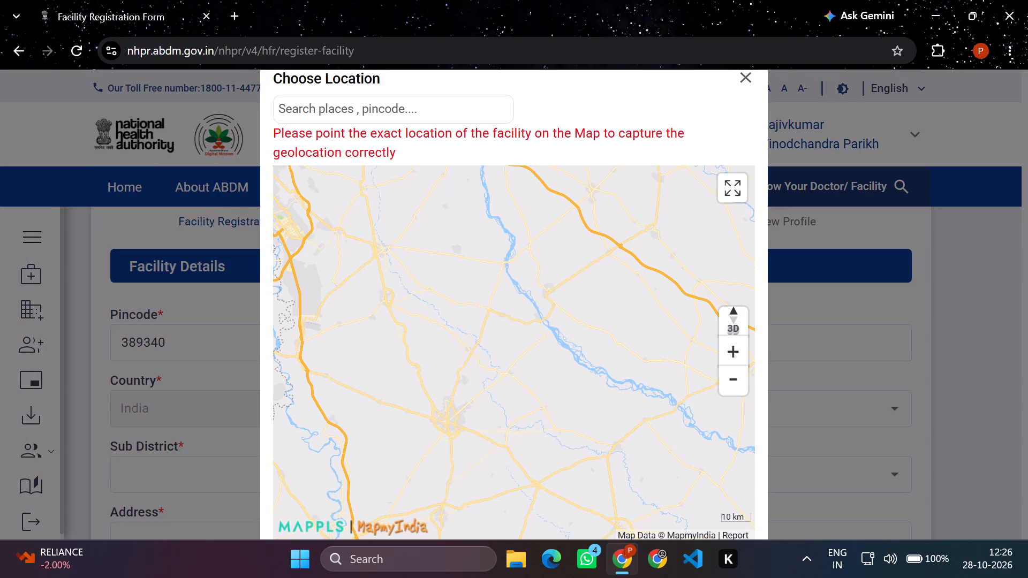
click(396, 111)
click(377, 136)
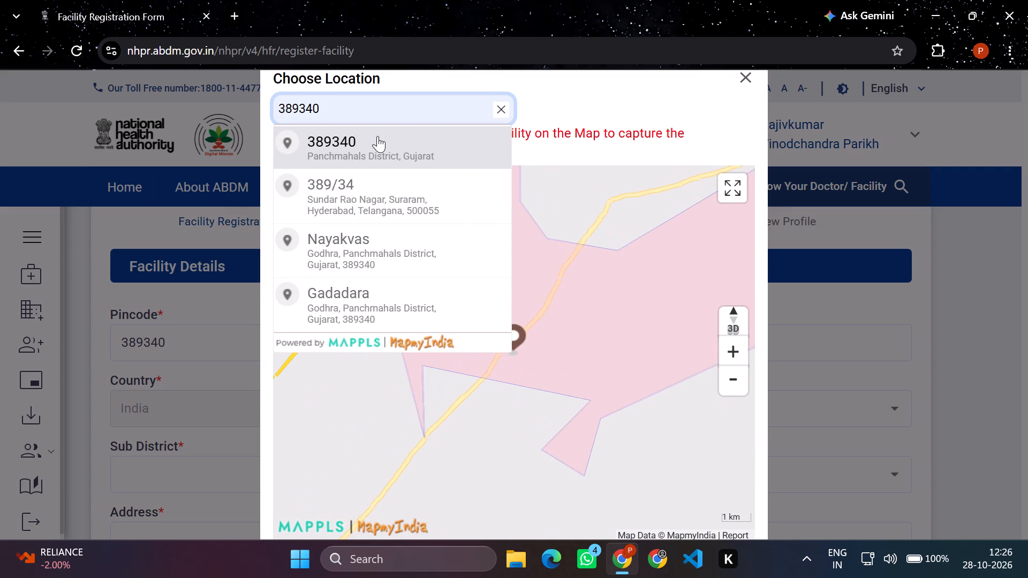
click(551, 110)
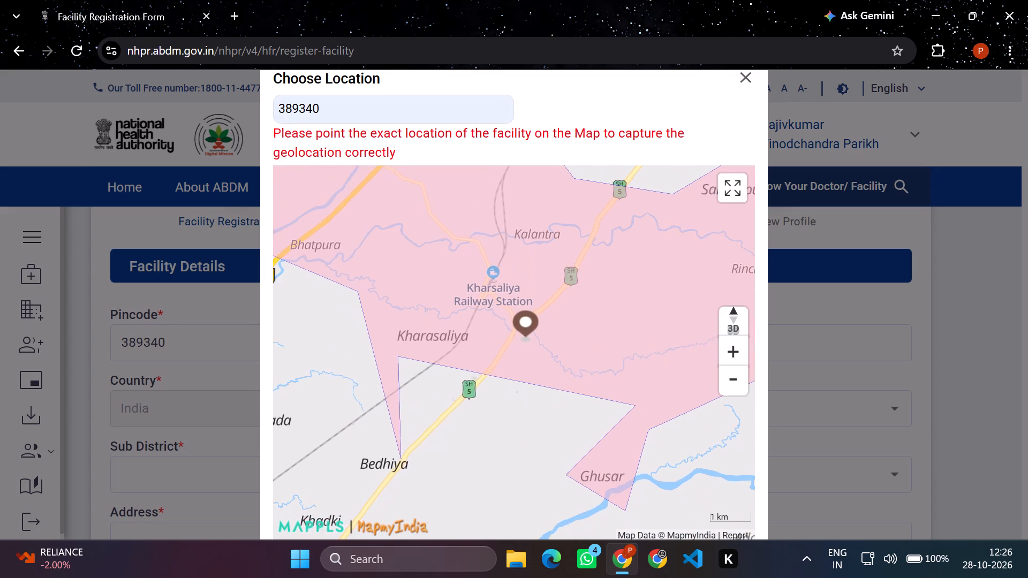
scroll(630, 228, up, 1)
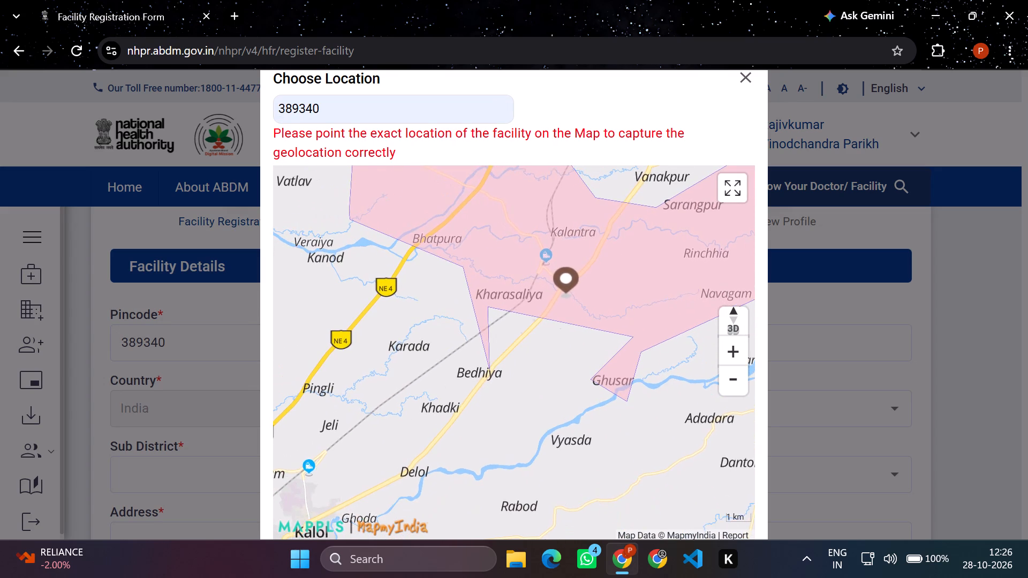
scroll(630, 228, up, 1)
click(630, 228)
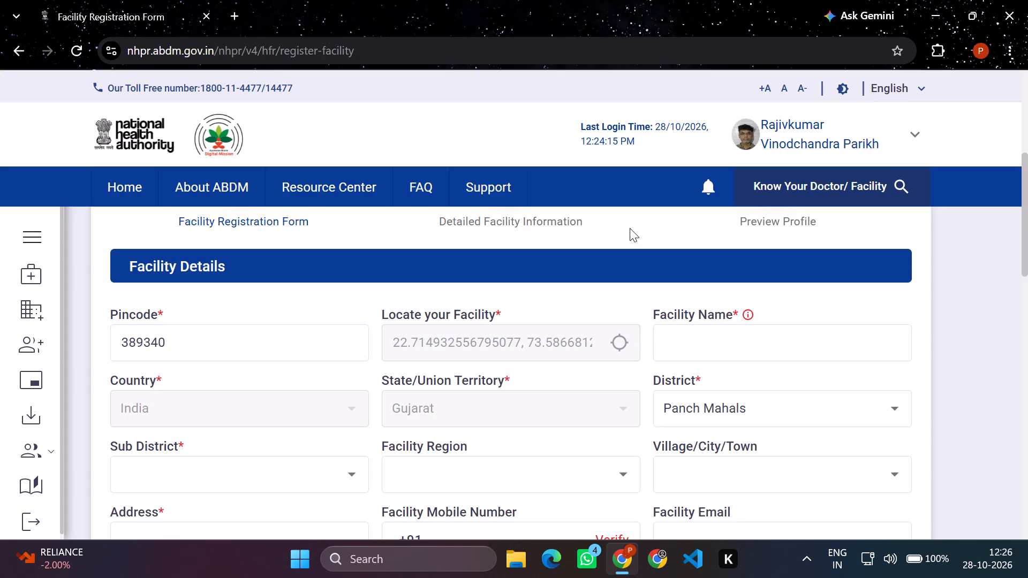
Reset the facility's map location by finding 389340, Panchmahals District, Gujarat, and picking a point near Harkundi beside the NE 4 road.
click(623, 340)
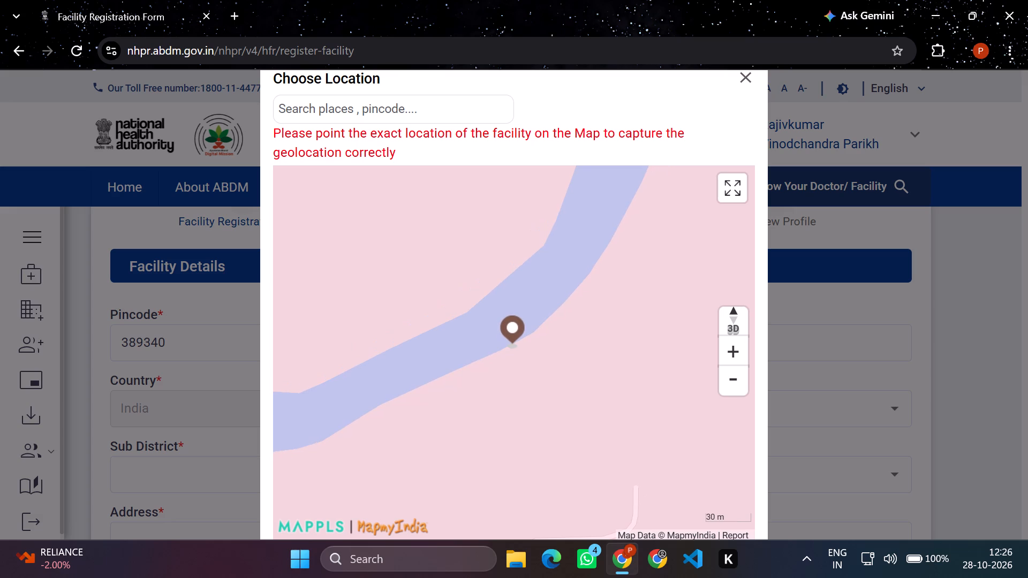
click(356, 110)
key(3)
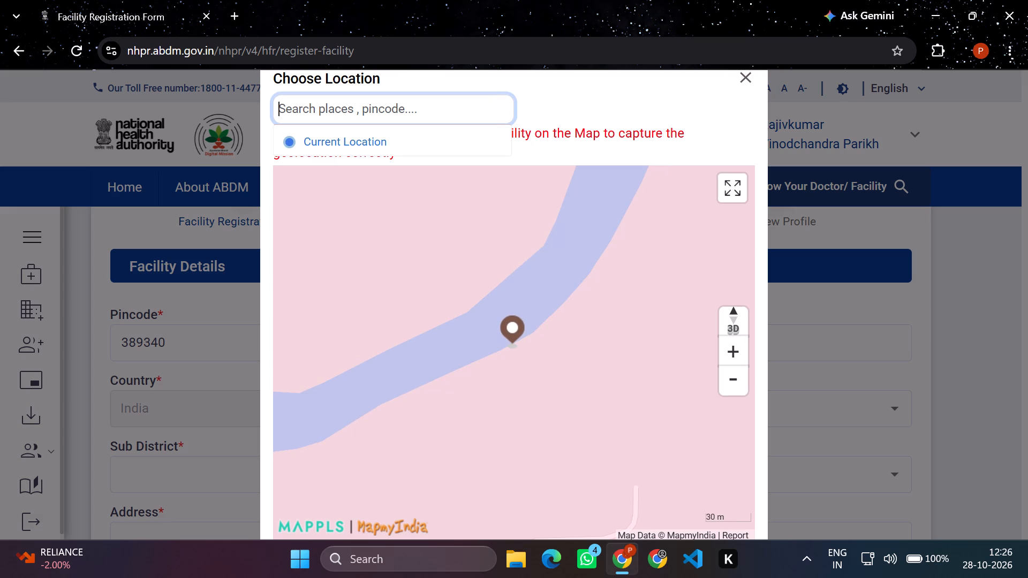
text(89)
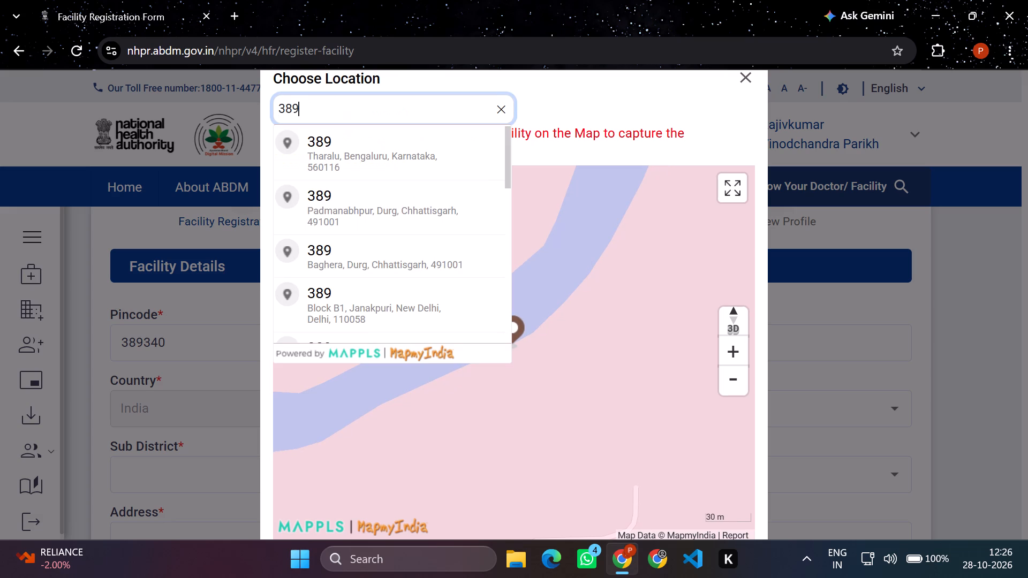
text(340)
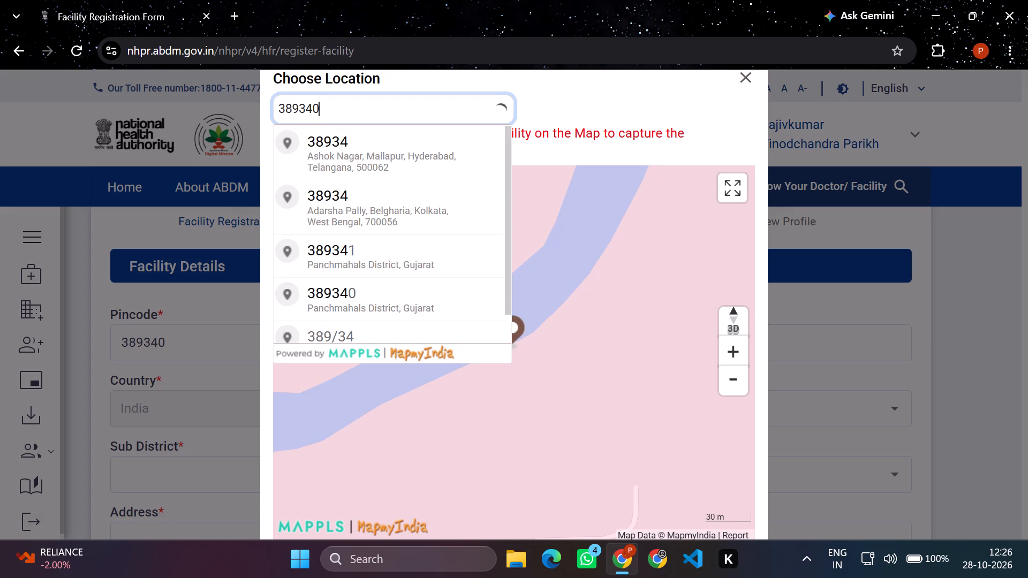
click(370, 138)
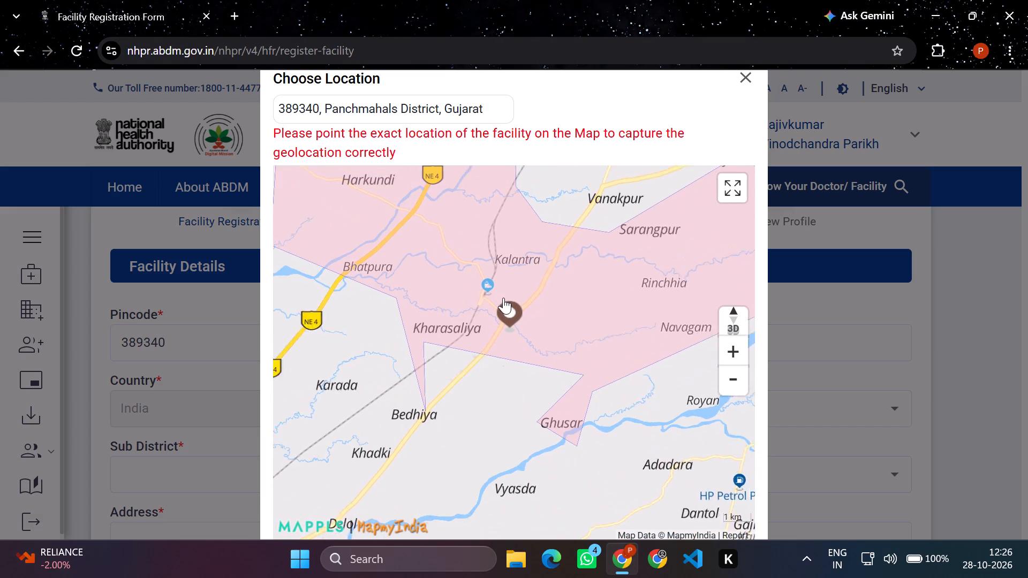
click(419, 222)
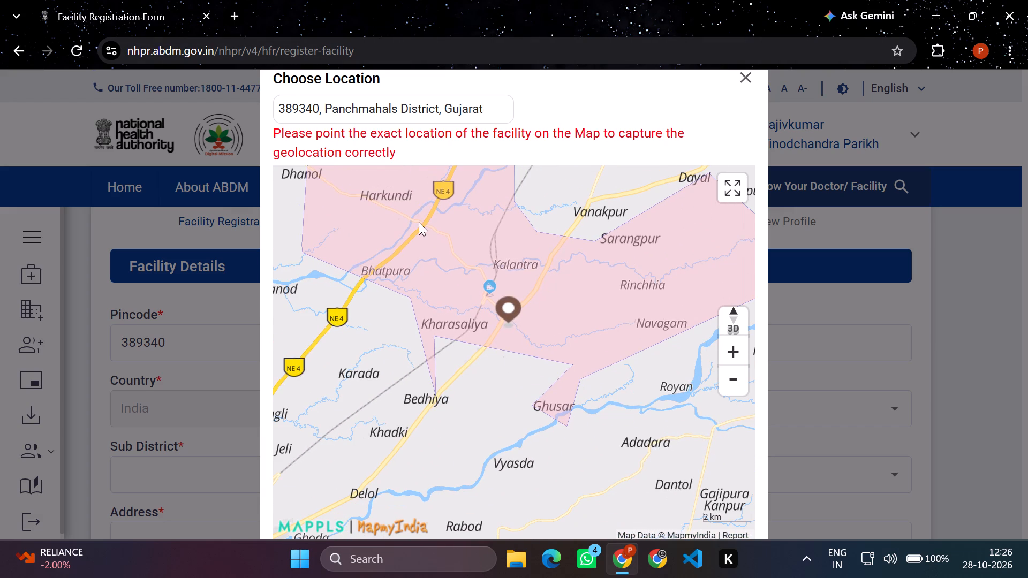
Enter Shreeji as the facility name.
click(748, 337)
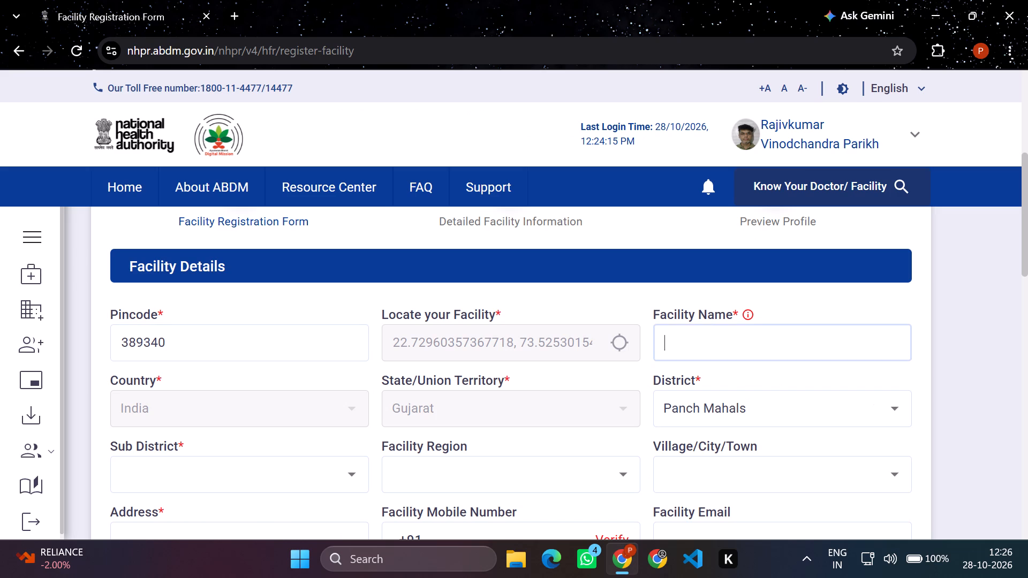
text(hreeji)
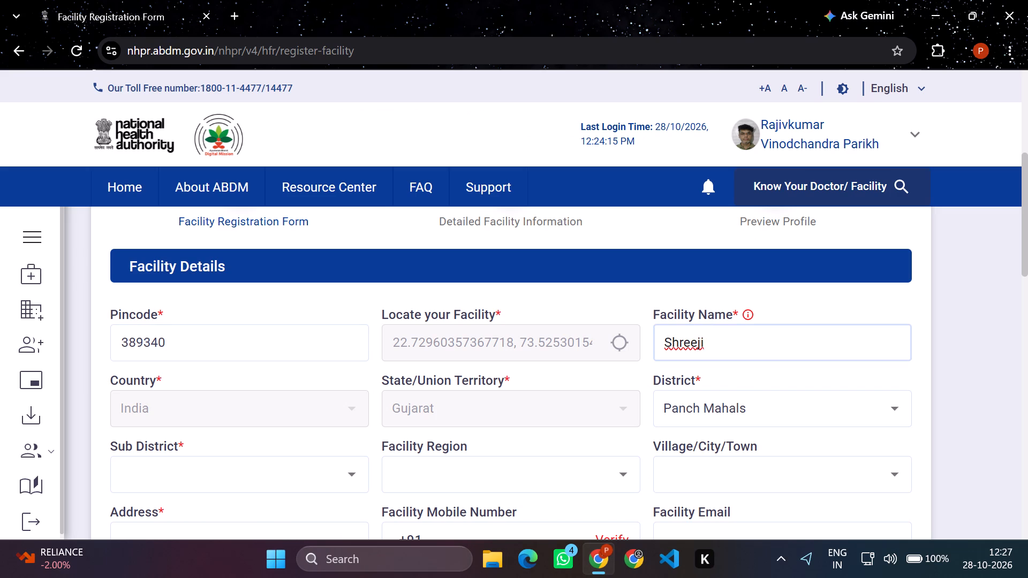
Clear the facility name in the Facility Details section.
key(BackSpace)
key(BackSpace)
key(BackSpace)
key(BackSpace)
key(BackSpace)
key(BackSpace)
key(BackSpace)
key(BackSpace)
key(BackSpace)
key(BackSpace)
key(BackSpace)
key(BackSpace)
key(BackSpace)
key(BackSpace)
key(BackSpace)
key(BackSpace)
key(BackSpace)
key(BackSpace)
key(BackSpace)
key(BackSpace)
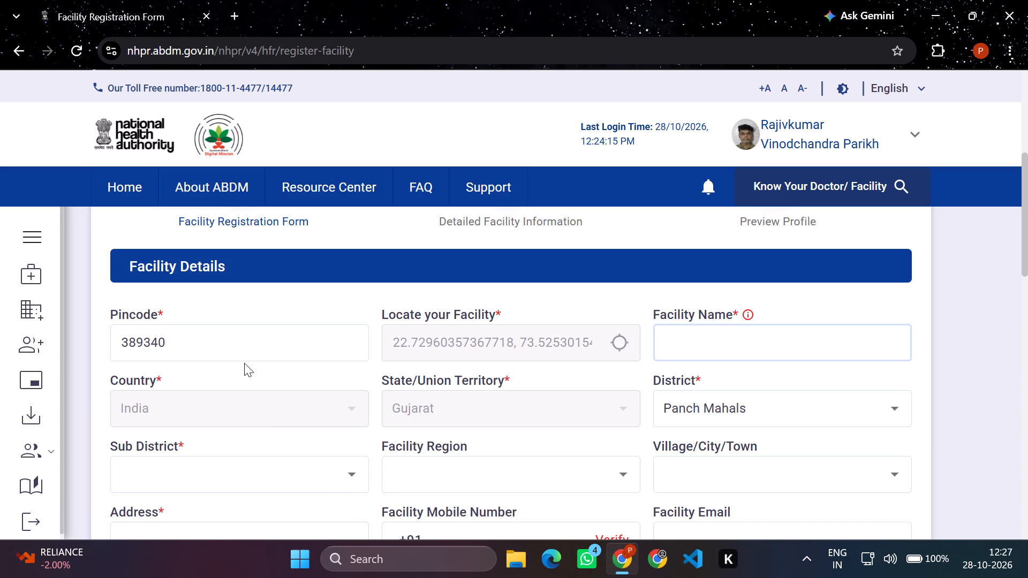
Clear the pincode in the Facility Details section.
click(222, 337)
key(BackSpace)
key(BackSpace)
key(BackSpace)
key(BackSpace)
key(BackSpace)
key(BackSpace)
key(BackSpace)
key(BackSpace)
key(BackSpace)
key(BackSpace)
key(BackSpace)
key(BackSpace)
key(BackSpace)
key(BackSpace)
key(BackSpace)
key(BackSpace)
key(BackSpace)
key(BackSpace)
key(BackSpace)
key(BackSpace)
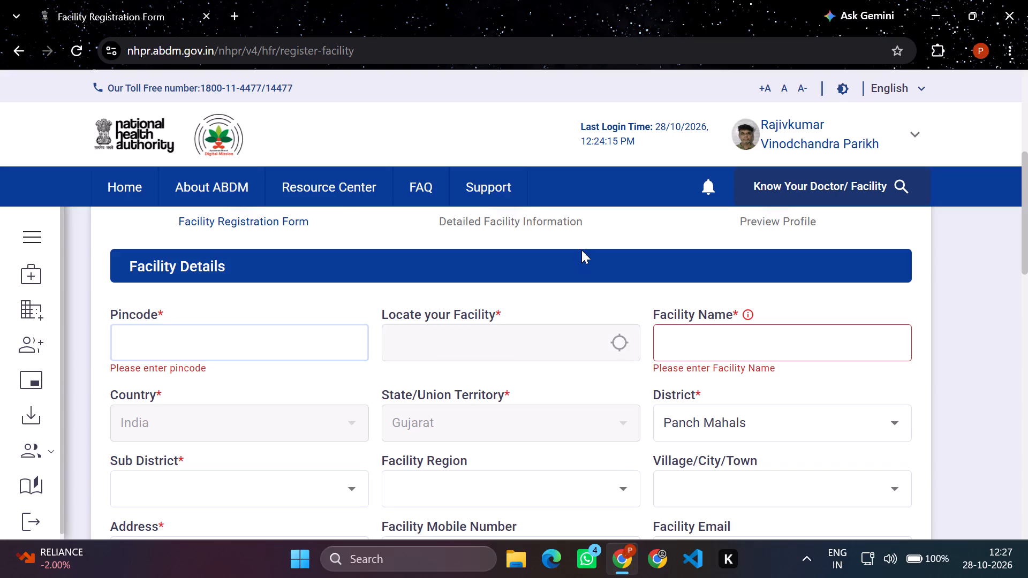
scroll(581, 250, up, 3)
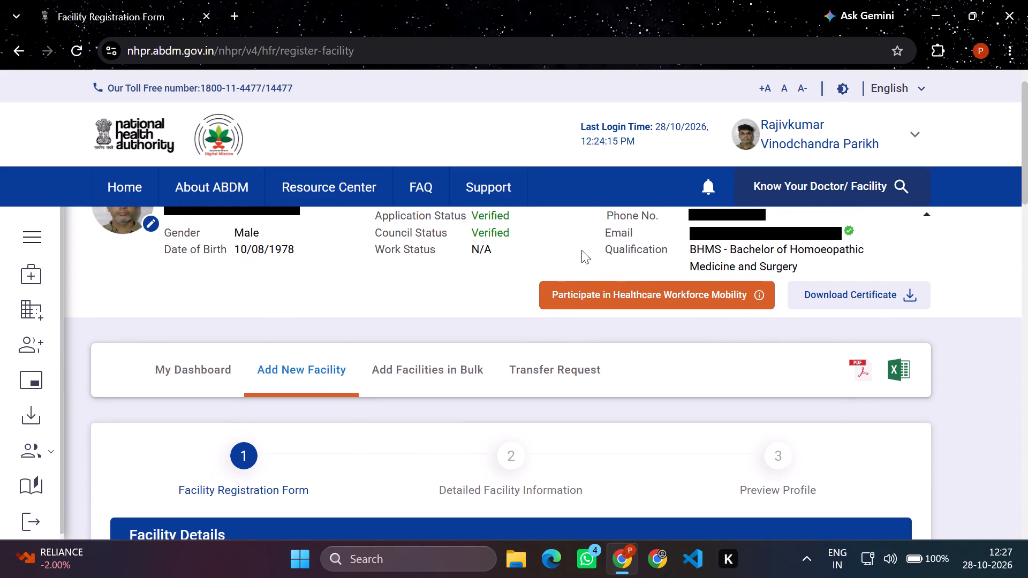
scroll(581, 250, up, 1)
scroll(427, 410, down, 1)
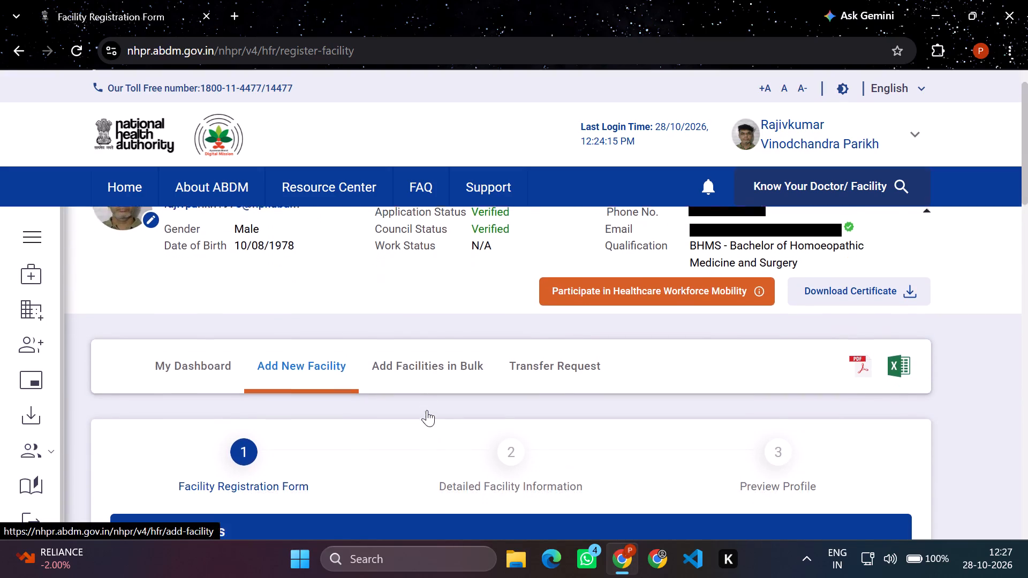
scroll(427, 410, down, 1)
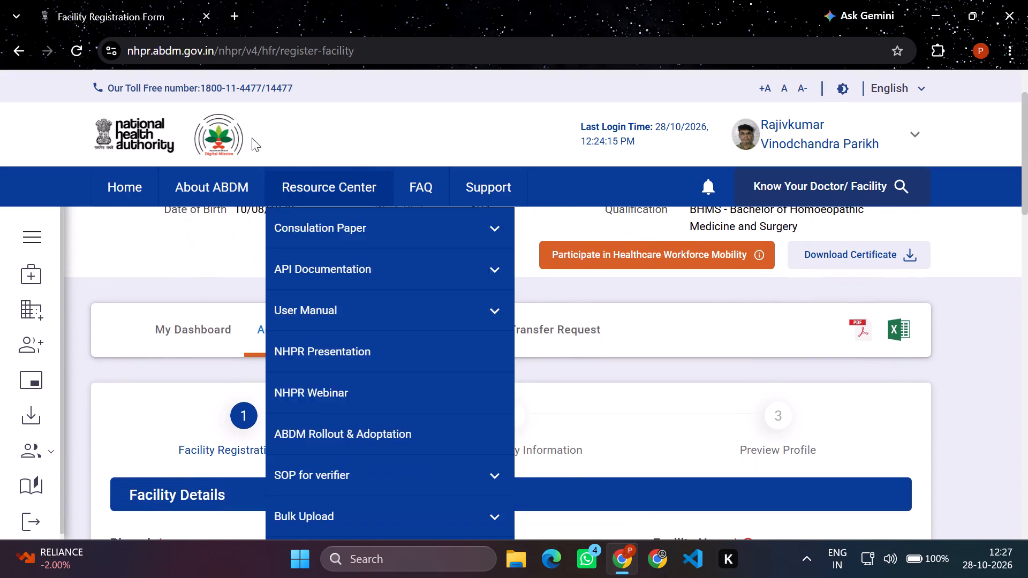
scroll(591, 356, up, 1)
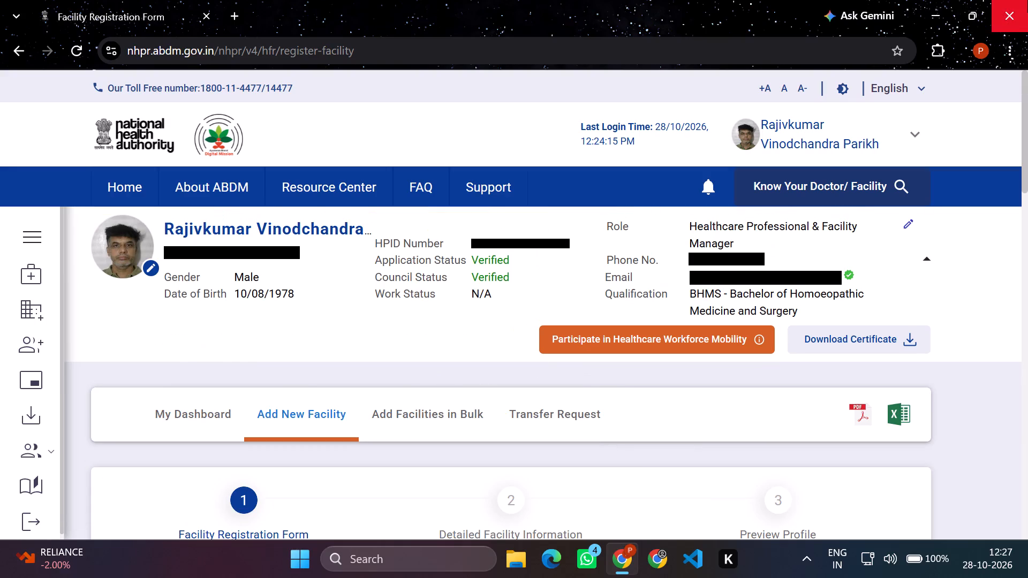
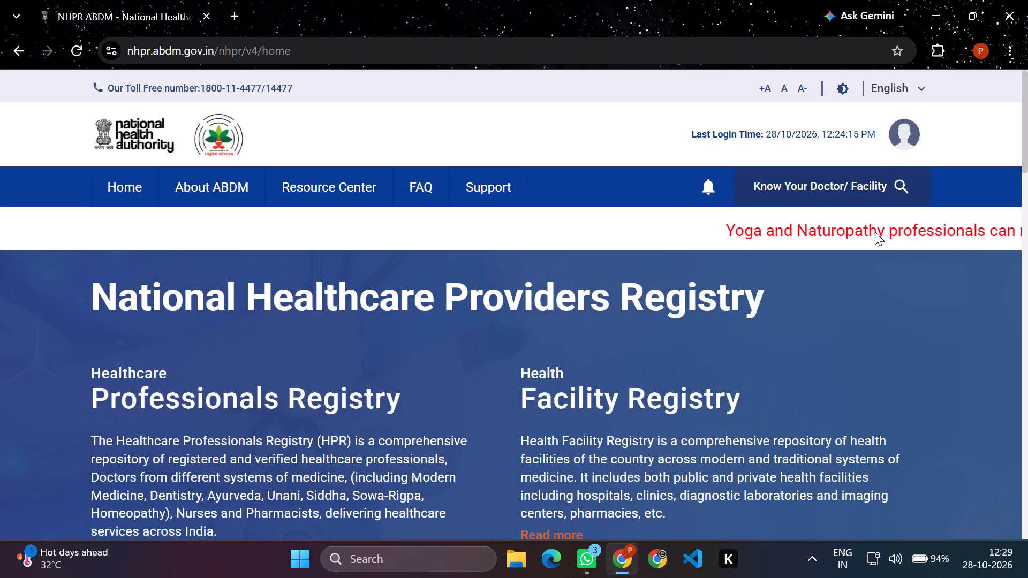
Open the account's facility dashboard from the registry home page and locate the Shreeji Clinic entry.
click(894, 145)
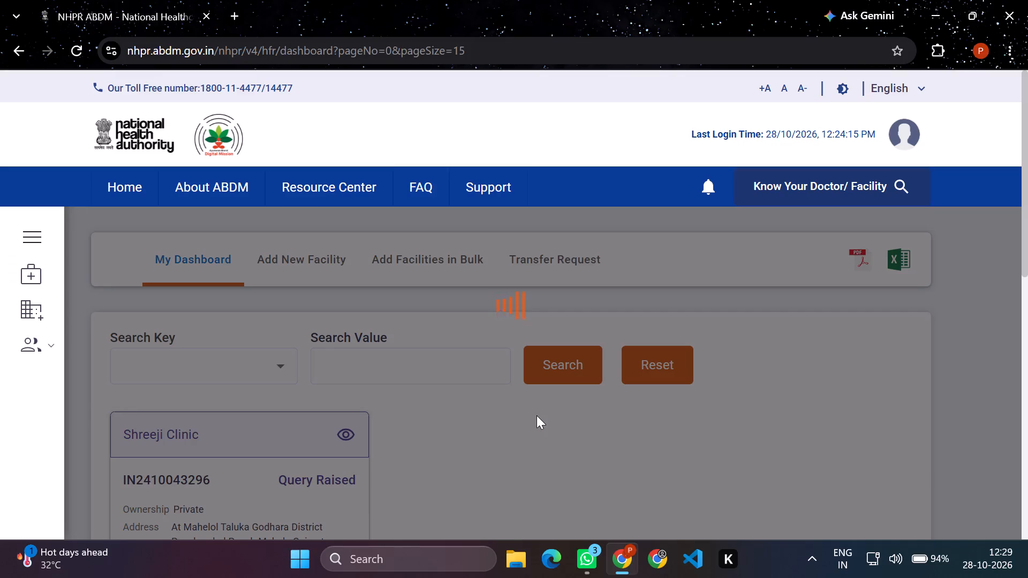
scroll(536, 415, down, 1)
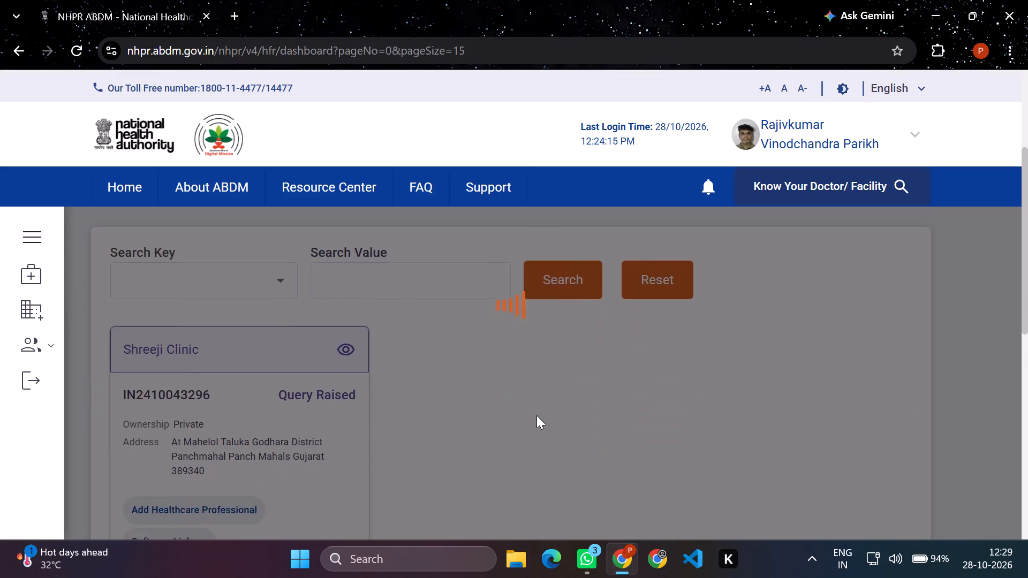
scroll(536, 415, down, 1)
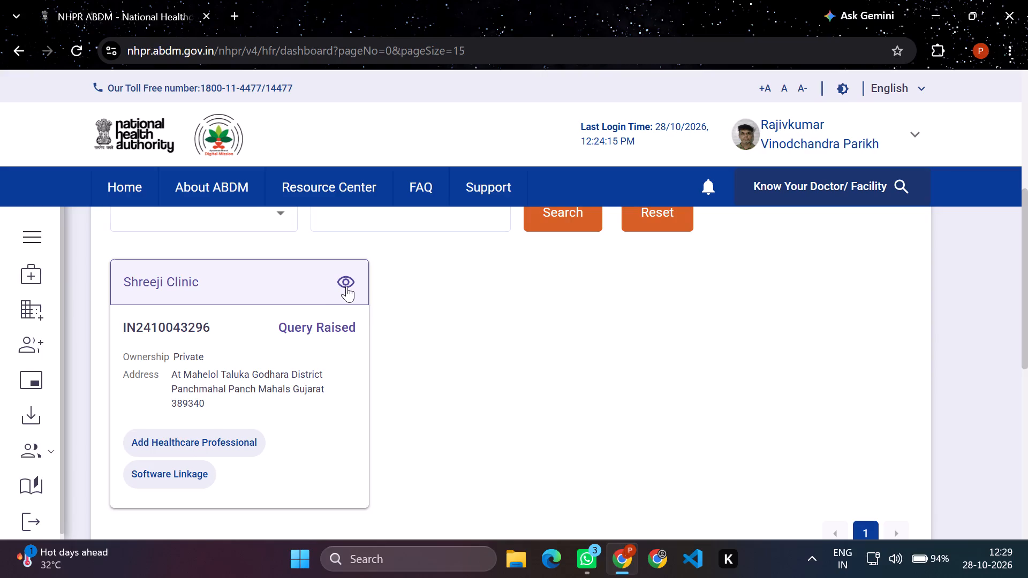
Open the Shreeji Clinic facility record from the dashboard.
click(346, 284)
Save Shreeji Clinic's Facility Registration Form with its existing entries and proceed to Detailed Facility Information.
scroll(438, 344, down, 1)
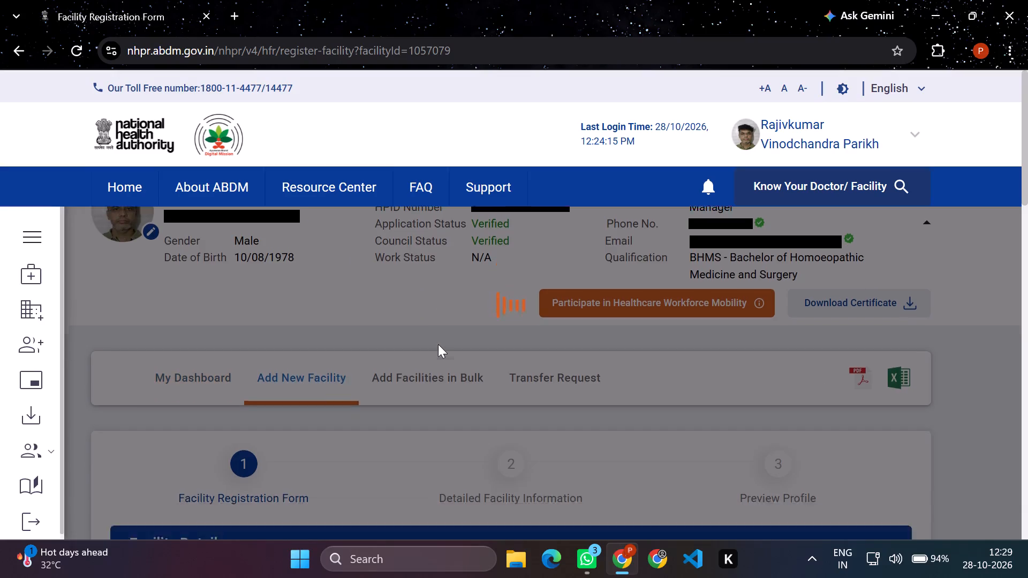
scroll(438, 344, down, 7)
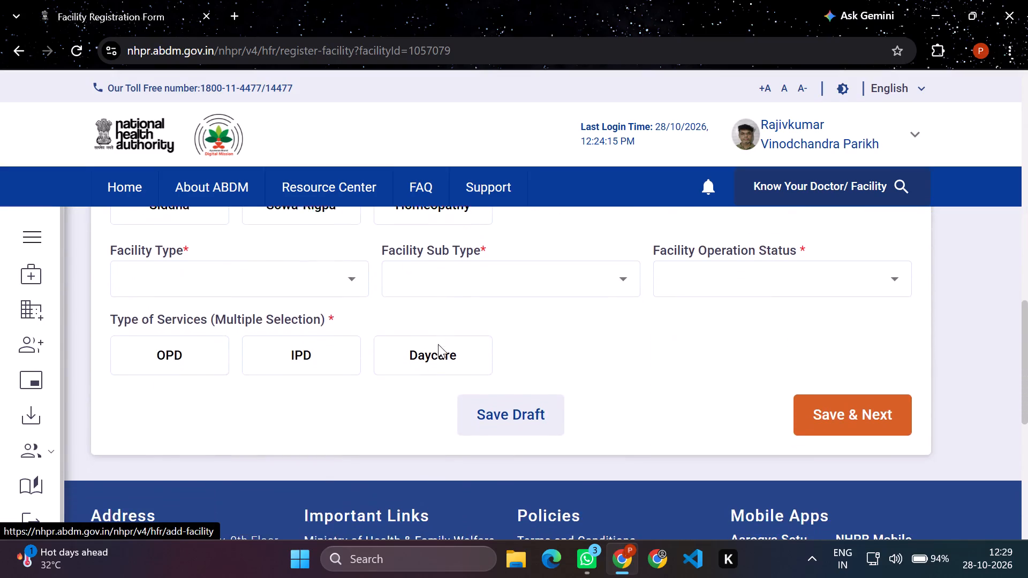
scroll(438, 344, right, 2)
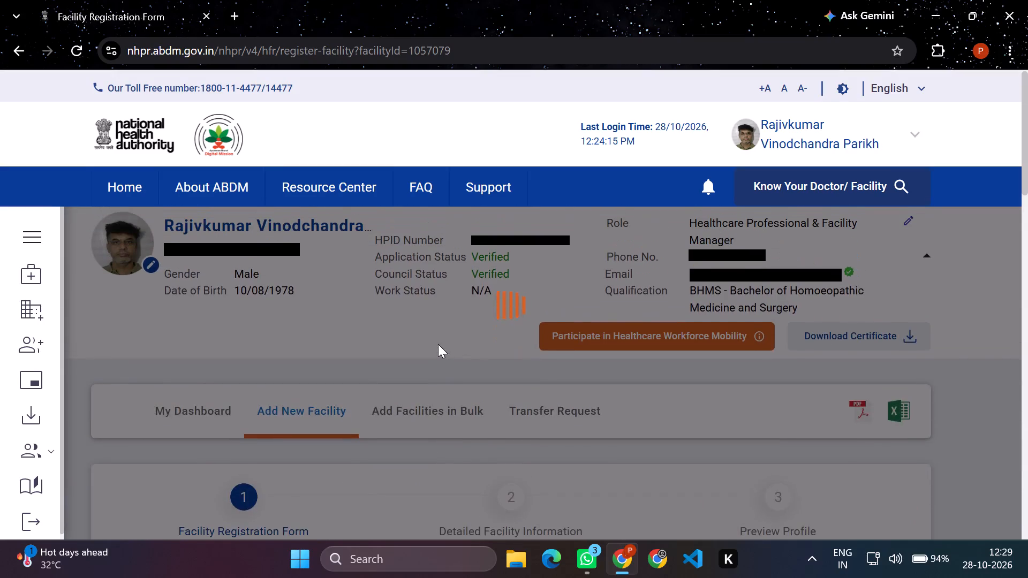
scroll(438, 344, down, 9)
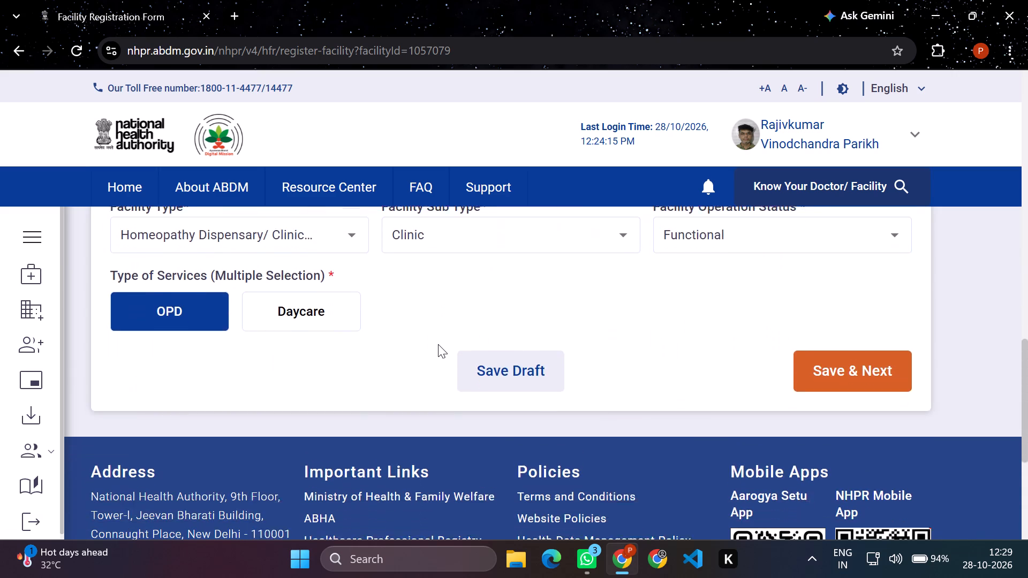
click(865, 366)
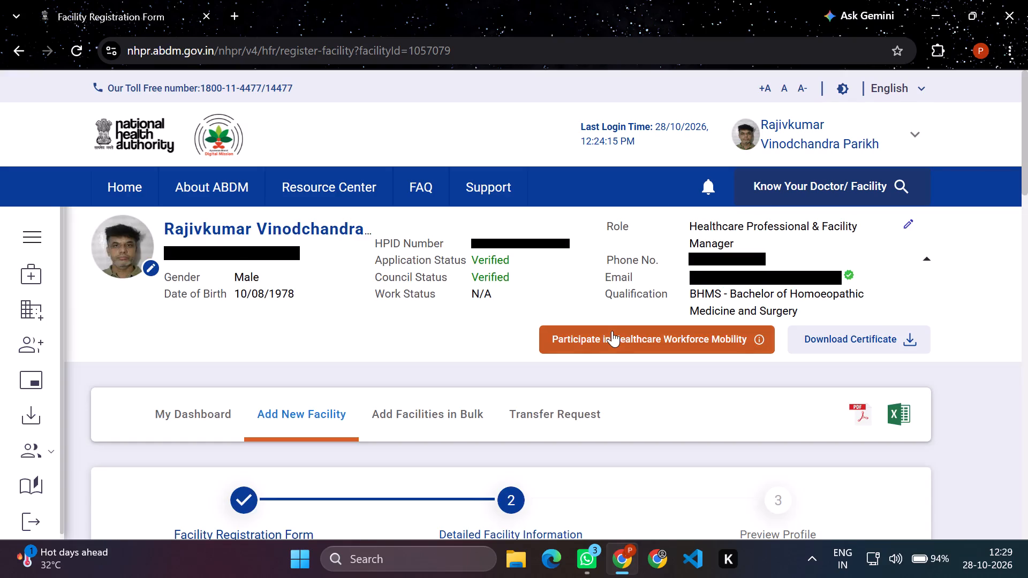
Add a second address proof entry in the Uploads section of Detailed Facility Information.
scroll(612, 331, down, 3)
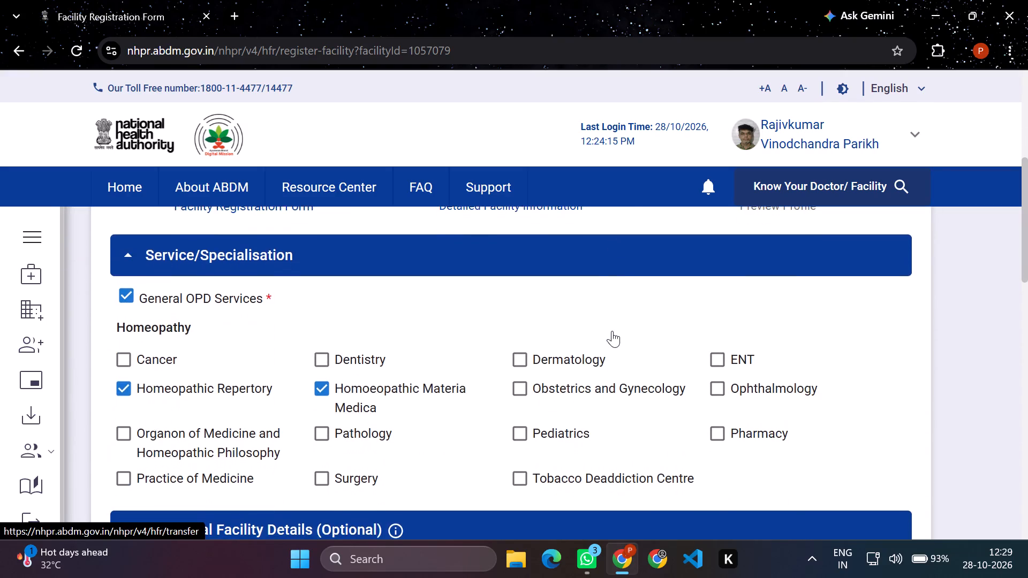
scroll(612, 331, down, 4)
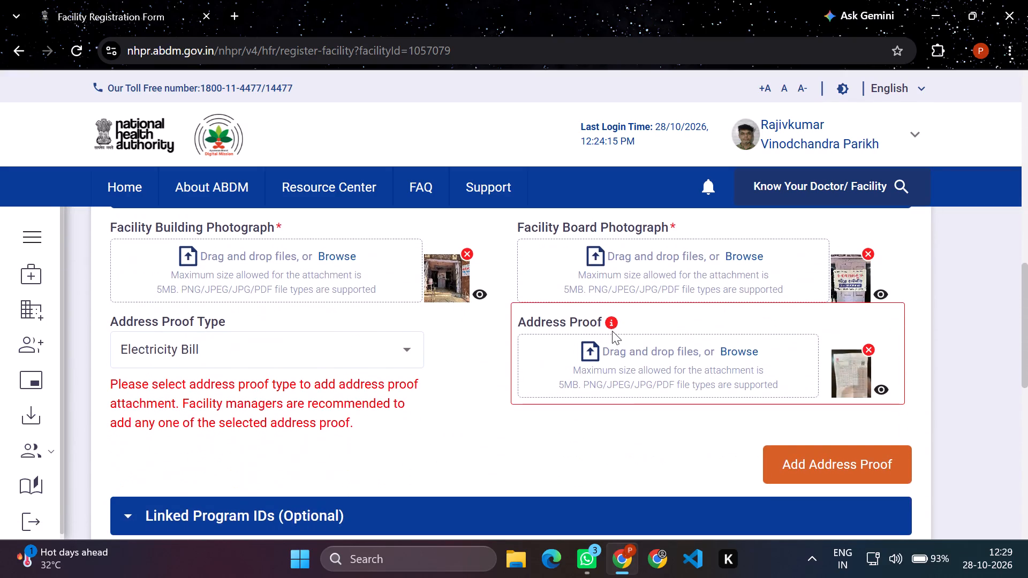
scroll(508, 417, up, 1)
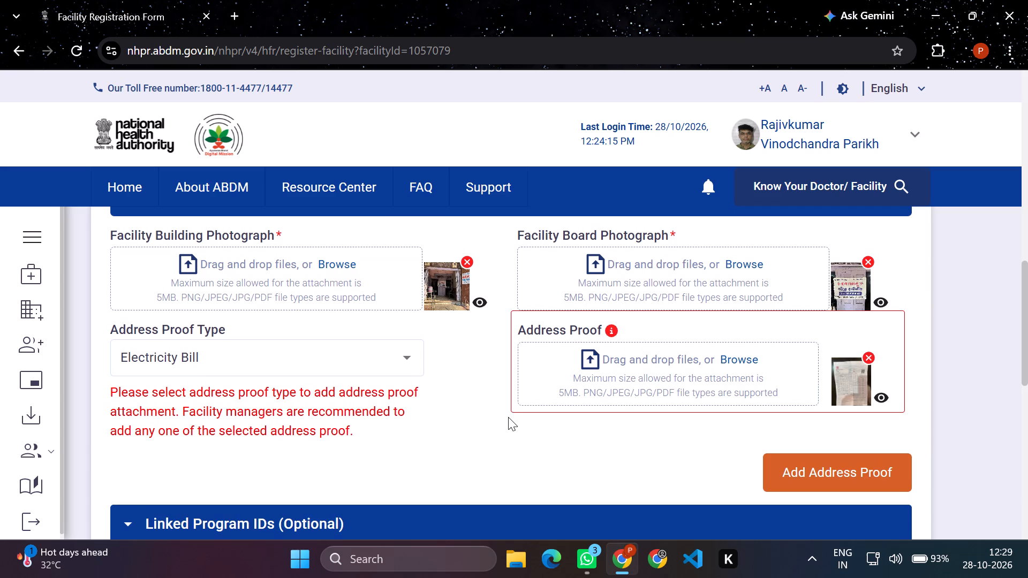
scroll(508, 417, up, 1)
scroll(666, 442, down, 3)
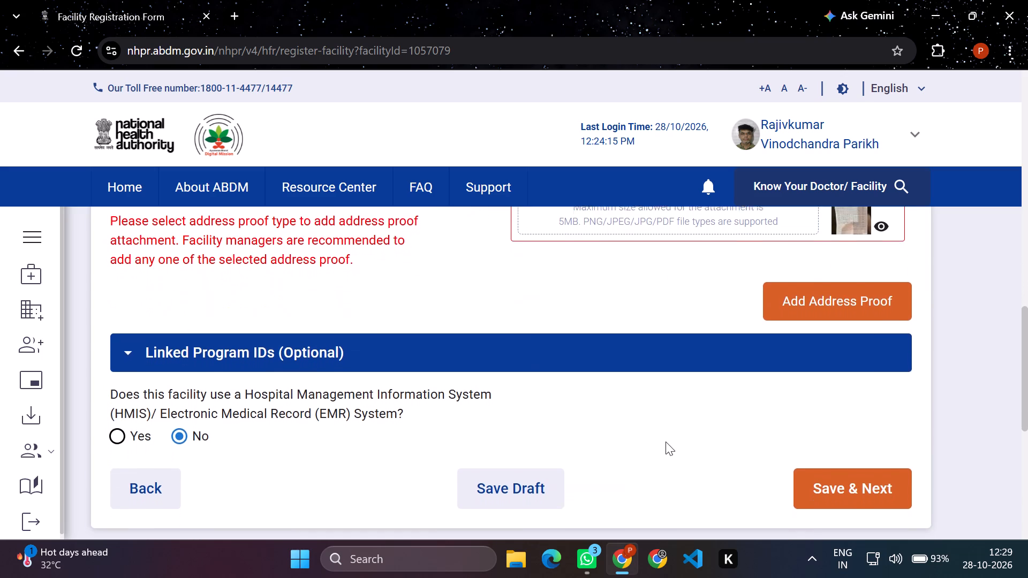
scroll(651, 270, up, 2)
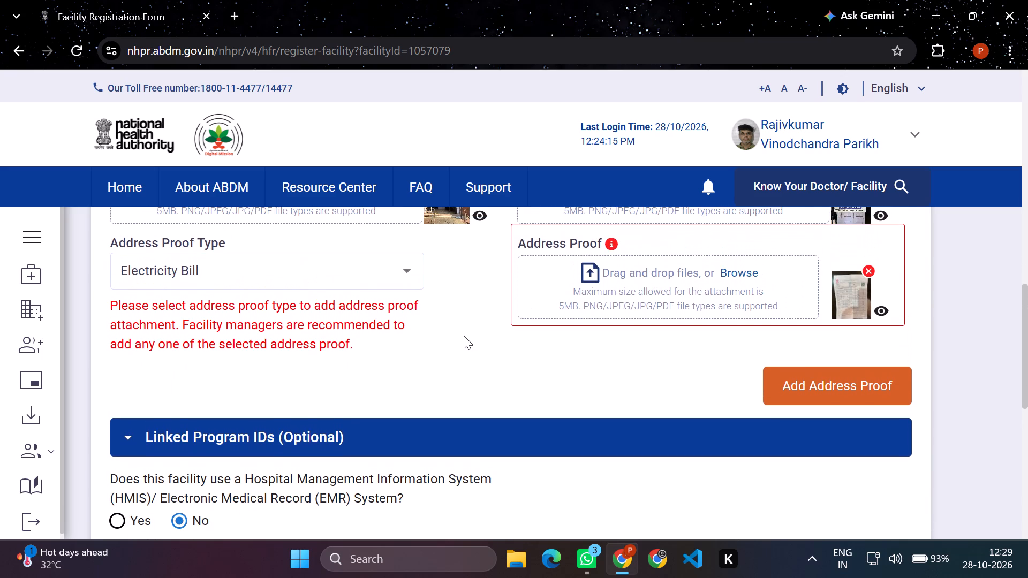
click(790, 385)
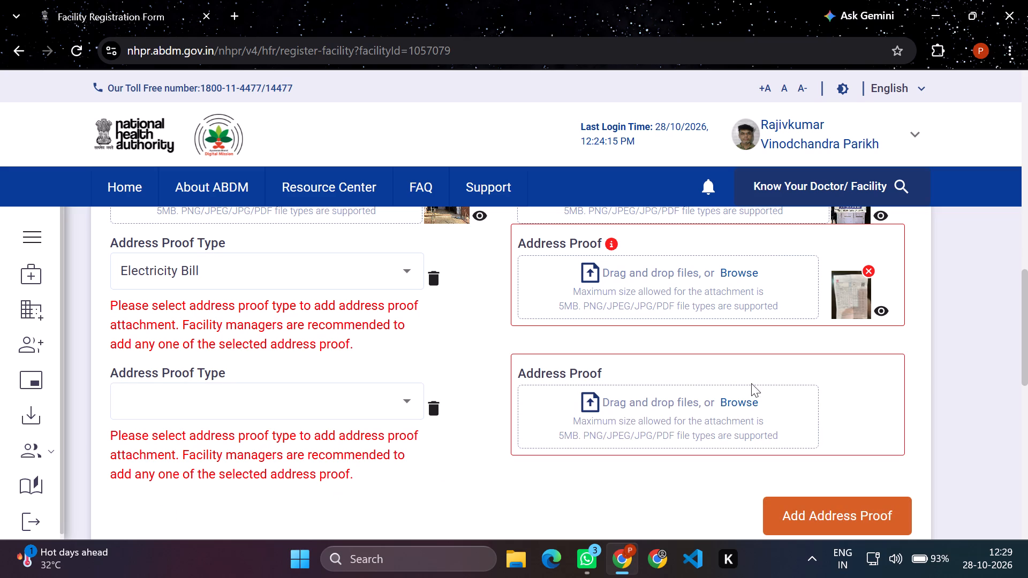
Read the reviewer's comment attached to the Electricity Bill address proof, and dismiss it.
scroll(729, 383, up, 2)
scroll(729, 383, down, 2)
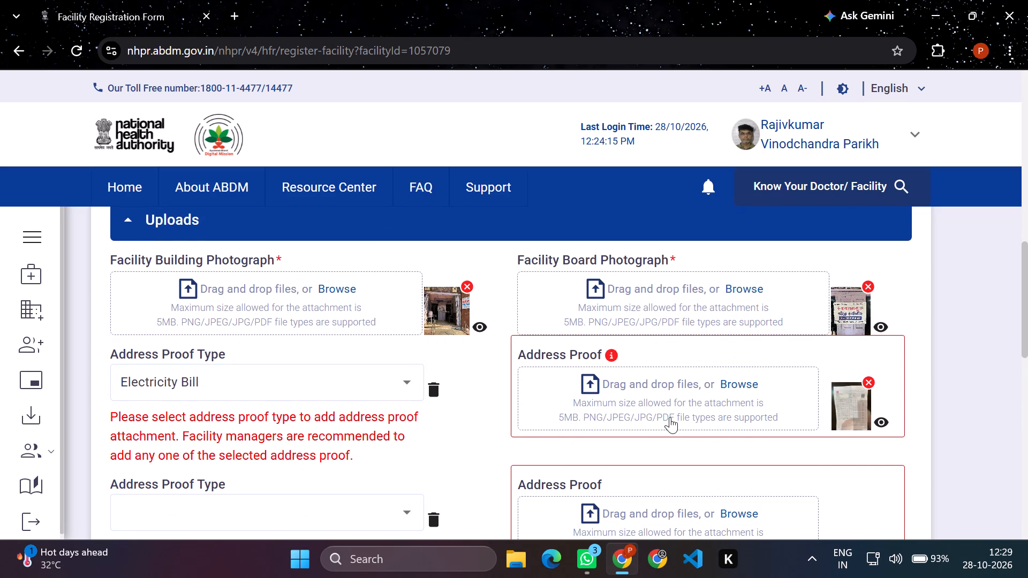
click(612, 353)
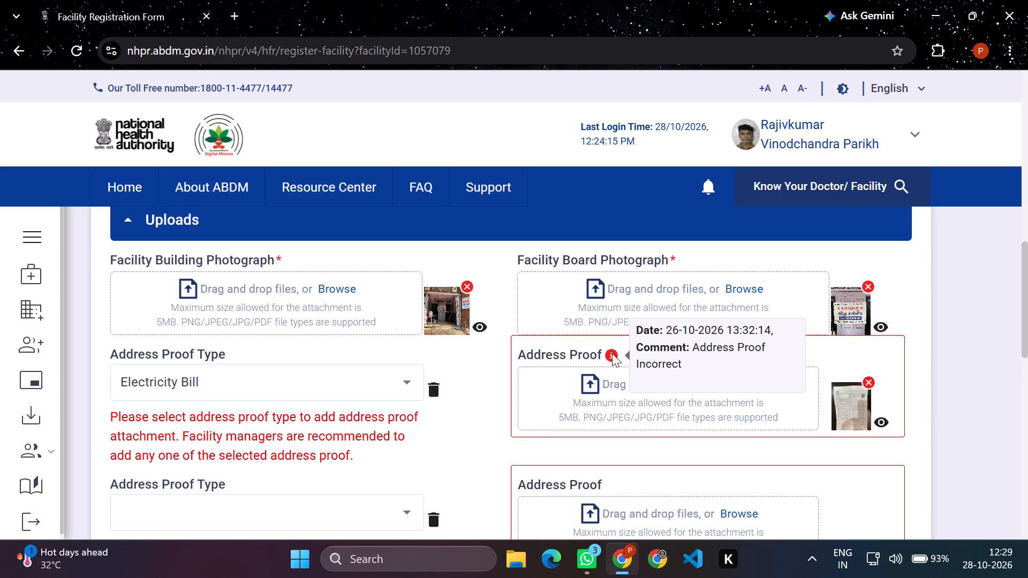
click(665, 368)
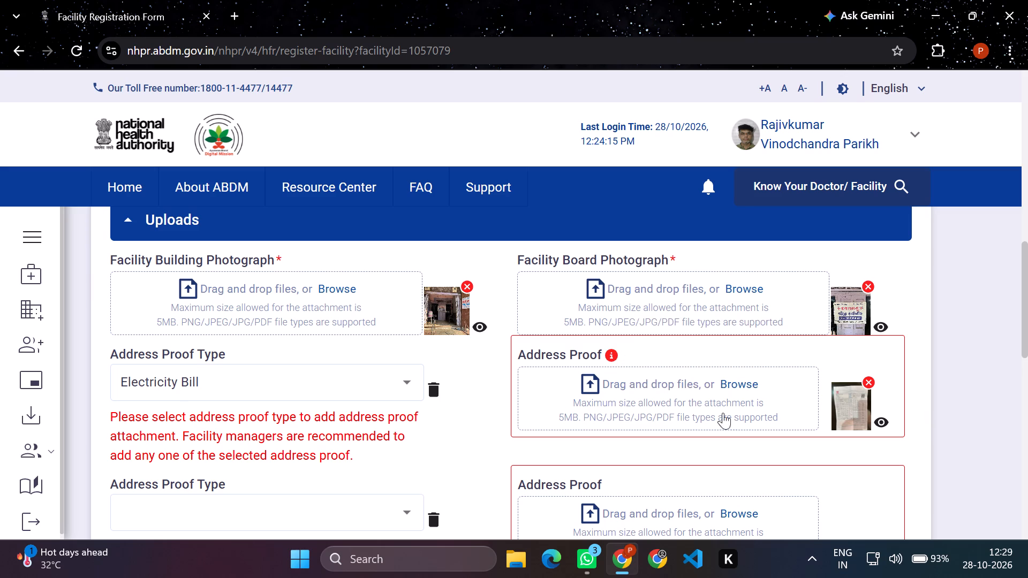
Remove the uploaded Electricity Bill file from the first address proof entry.
click(873, 381)
click(634, 385)
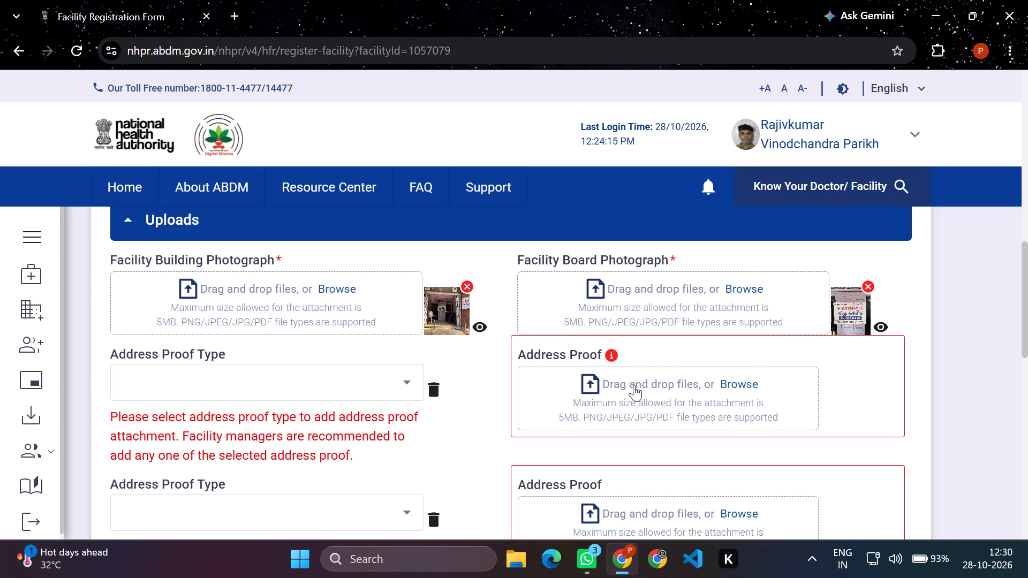
click(967, 376)
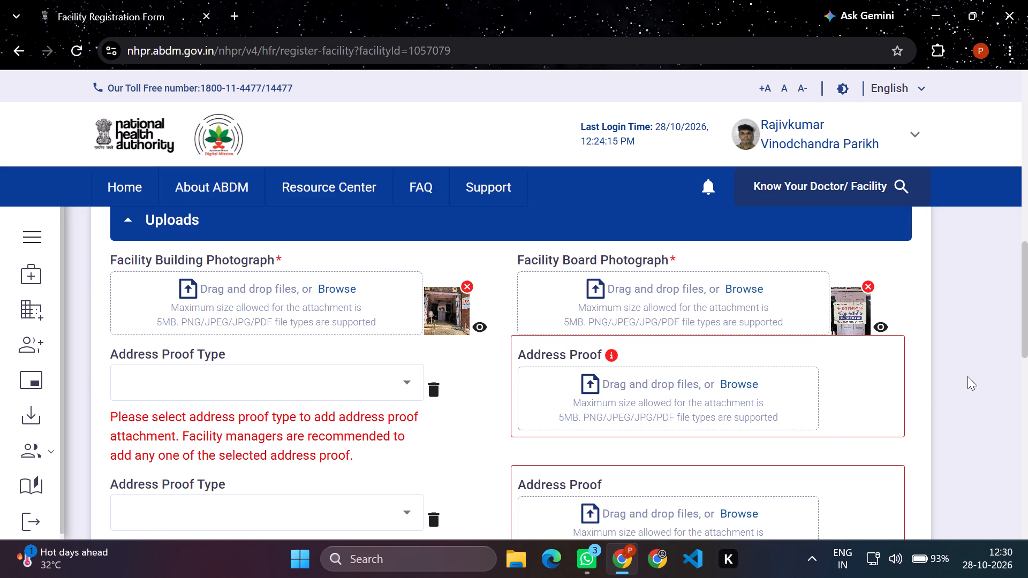
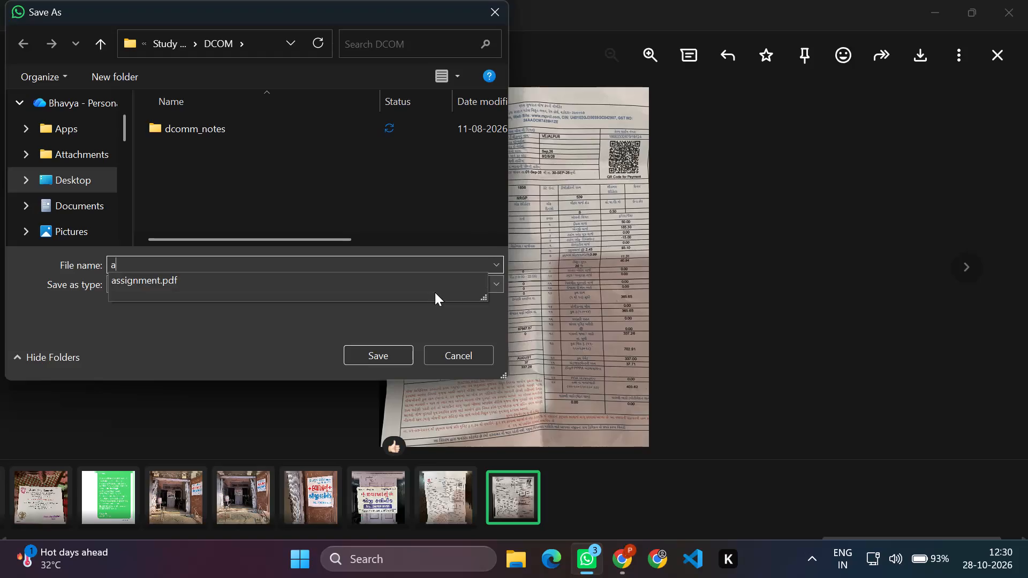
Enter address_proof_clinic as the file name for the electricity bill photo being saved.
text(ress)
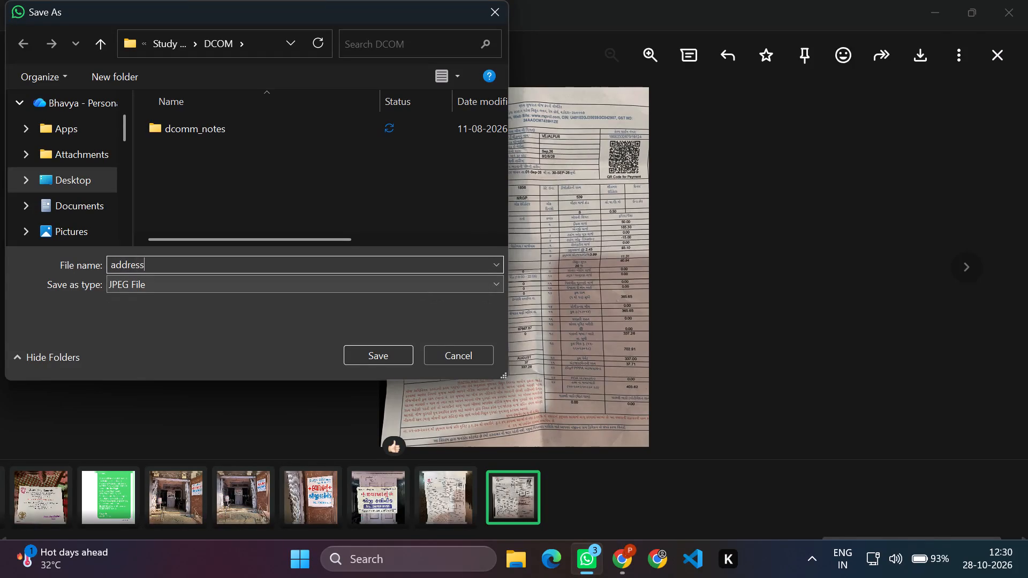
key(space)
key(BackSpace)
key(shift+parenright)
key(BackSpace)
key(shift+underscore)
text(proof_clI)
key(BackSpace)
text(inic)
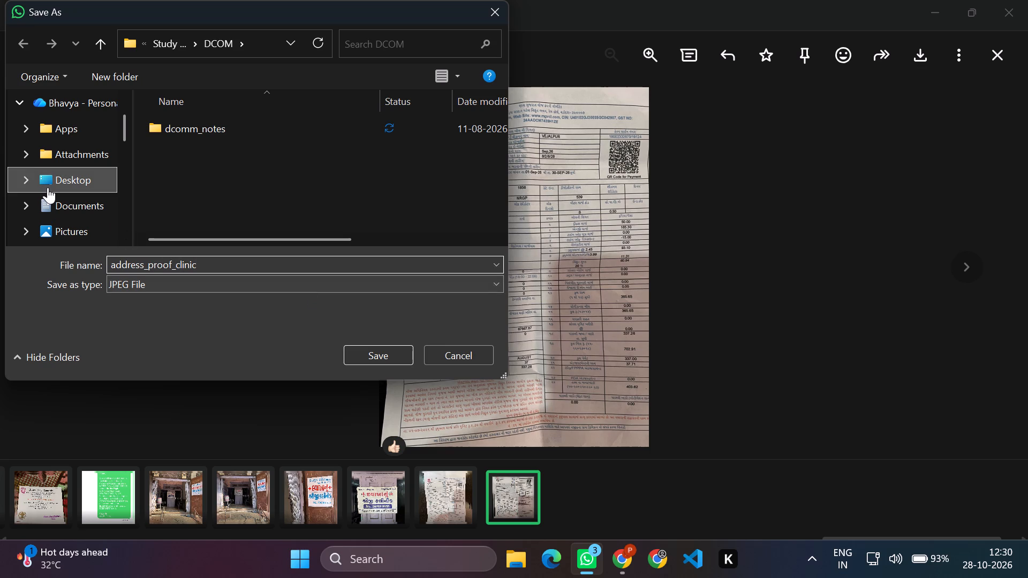
Choose the Downloads folder as the save location for the electricity bill photo.
scroll(48, 187, up, 1)
scroll(48, 187, down, 2)
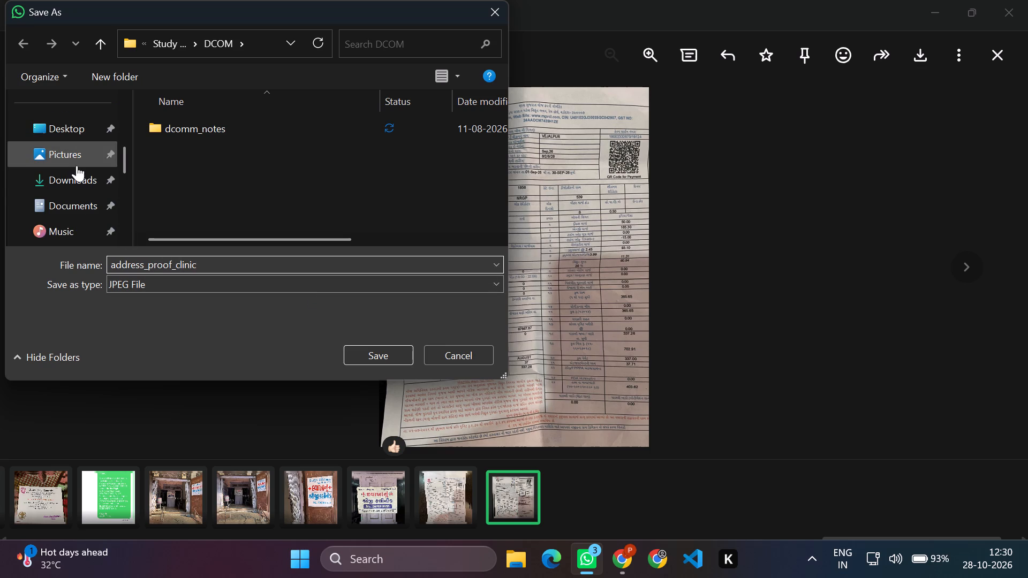
drag(77, 165, 75, 181)
click(75, 181)
click(75, 181)
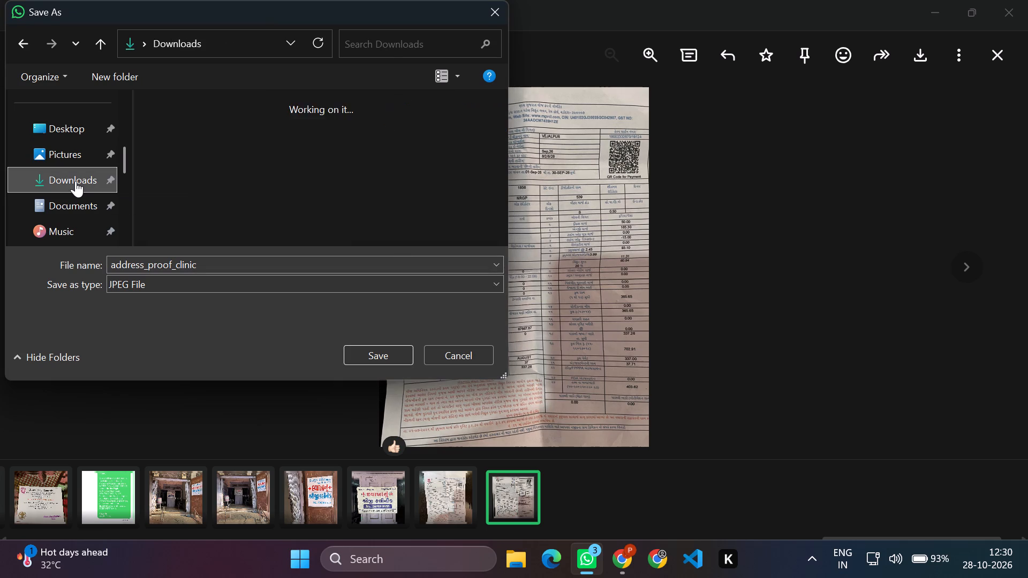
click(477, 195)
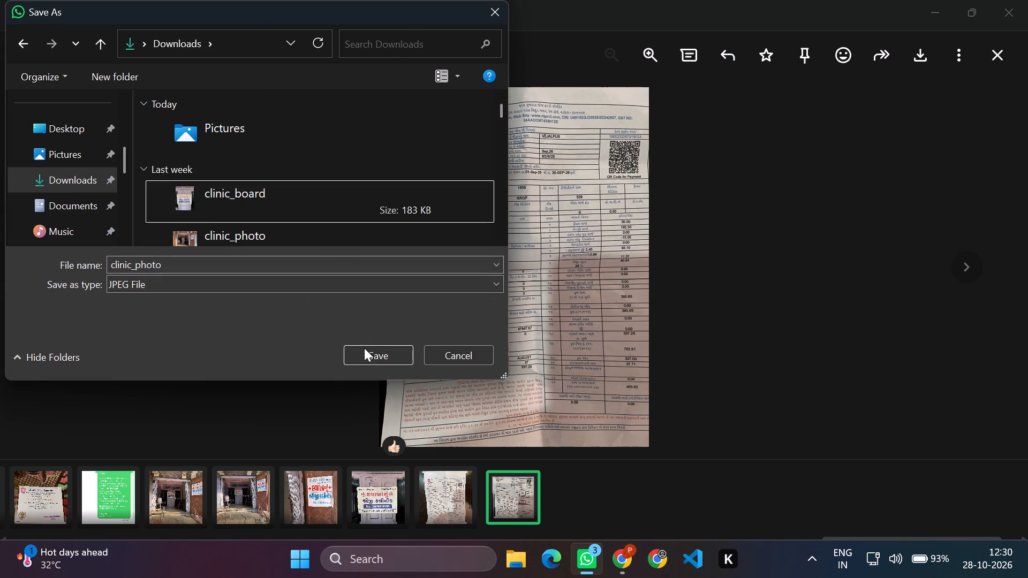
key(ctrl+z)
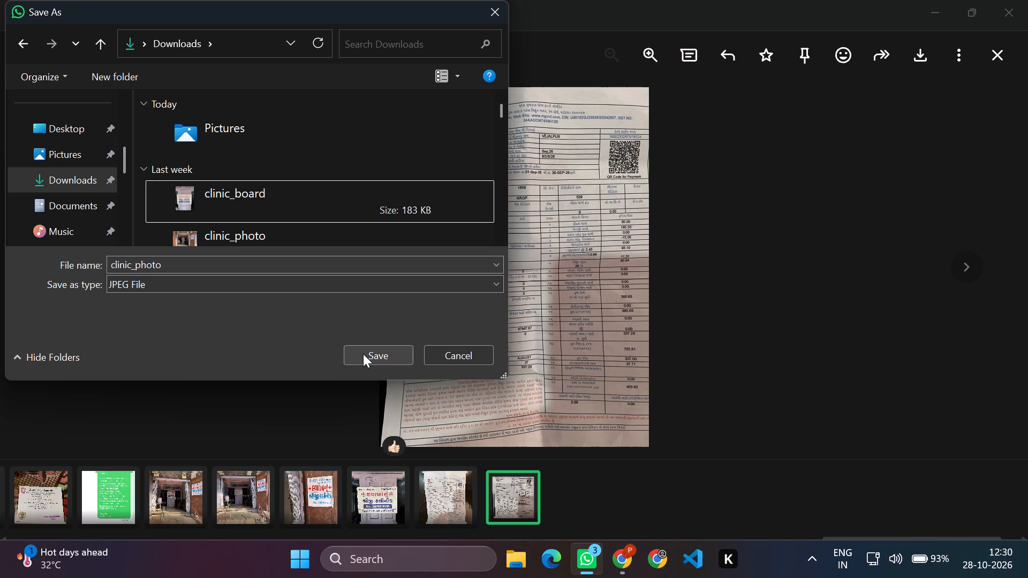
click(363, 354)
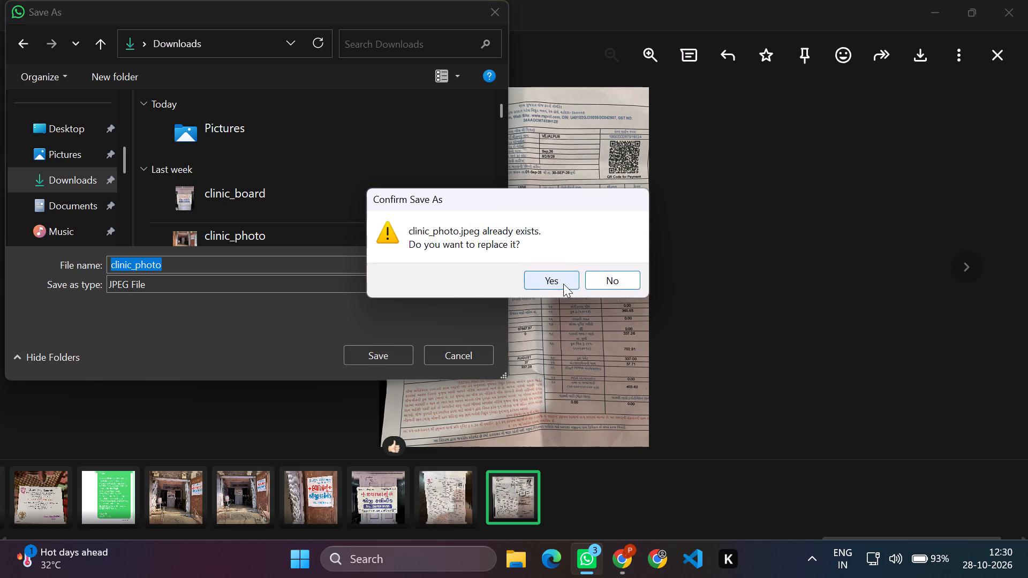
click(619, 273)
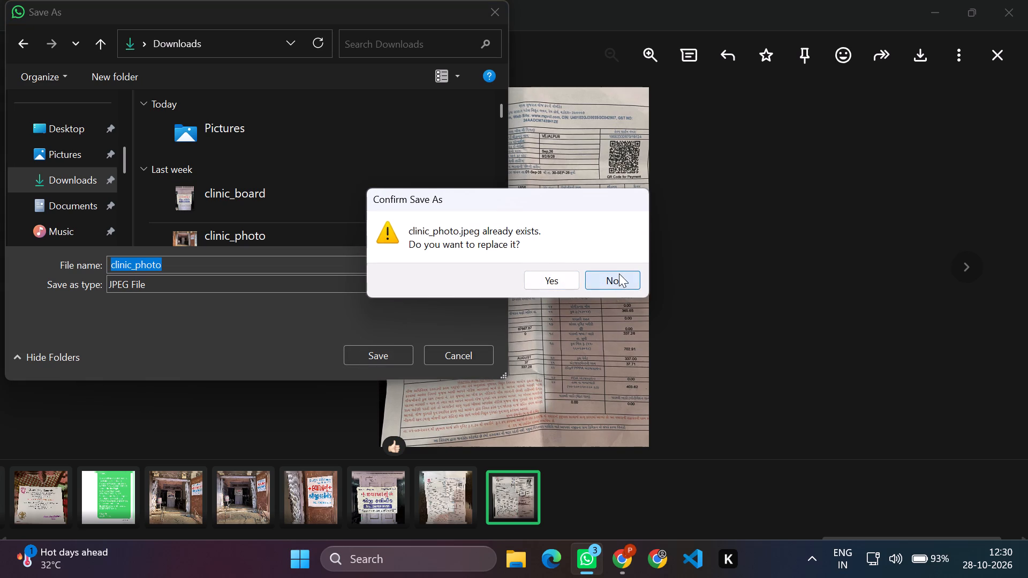
Save the electricity bill photo in the Downloads folder under the name address_proof_clinic.
click(274, 265)
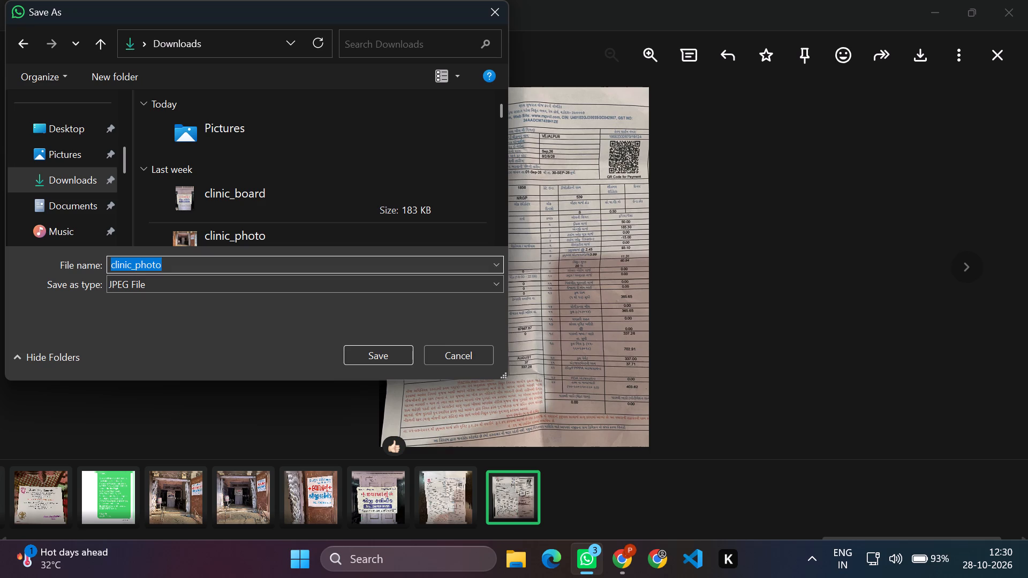
key(BackSpace)
text(address)
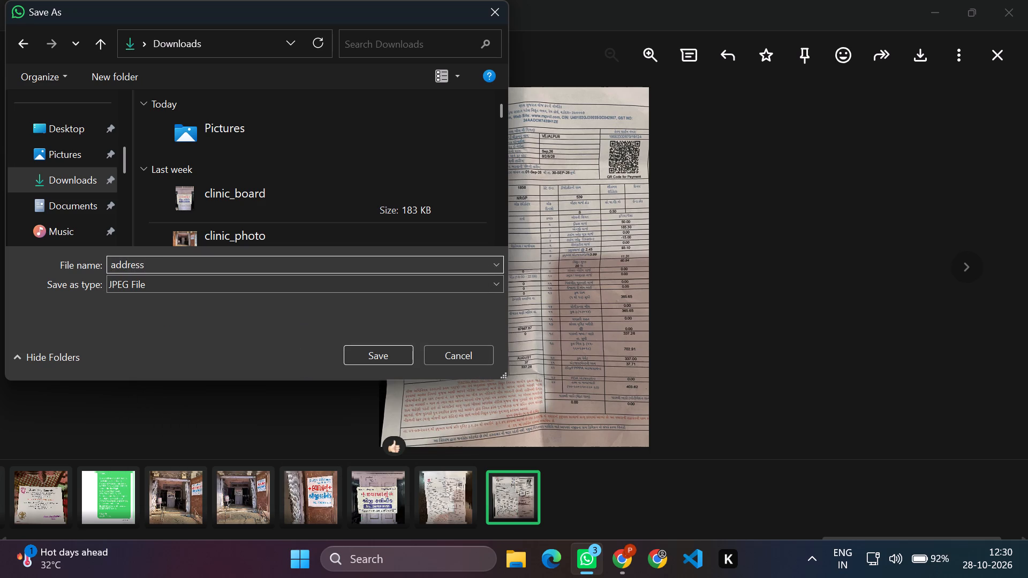
text(_proog_)
key(BackSpace)
key(BackSpace)
text(f_clinic)
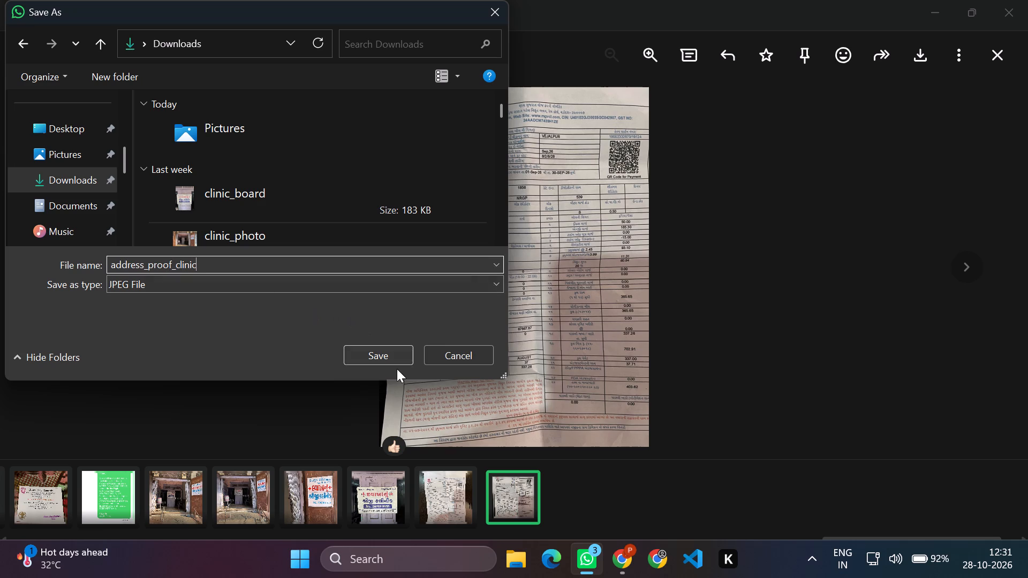
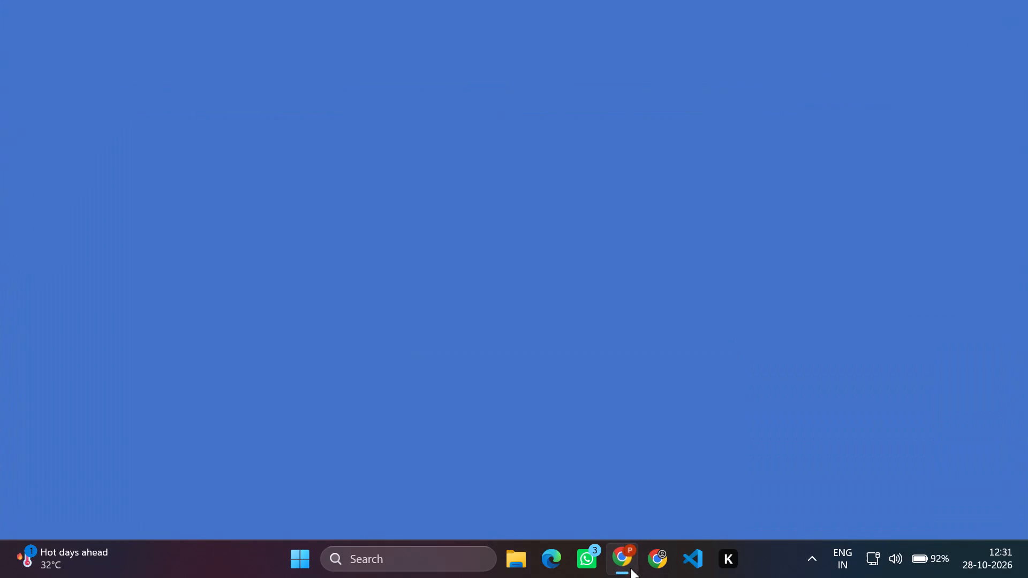
Delete the second, empty address proof row from the Uploads section of the facility registration form.
click(619, 385)
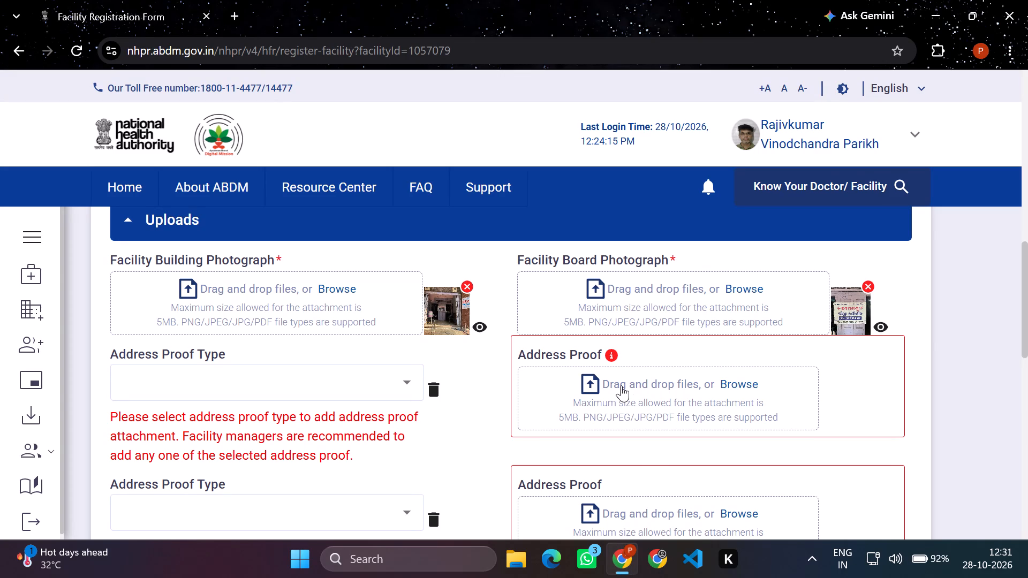
click(602, 384)
scroll(602, 384, down, 1)
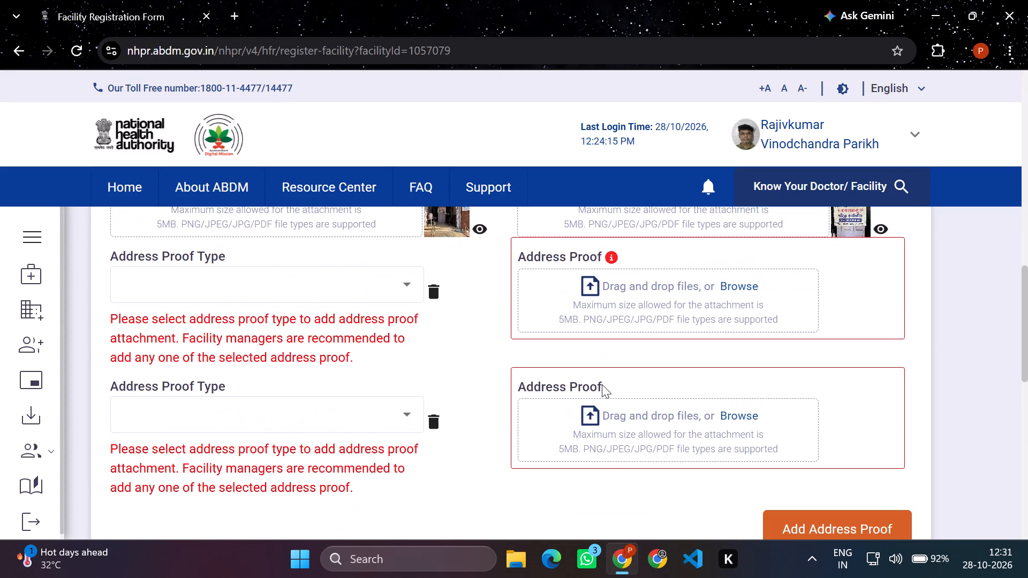
click(456, 366)
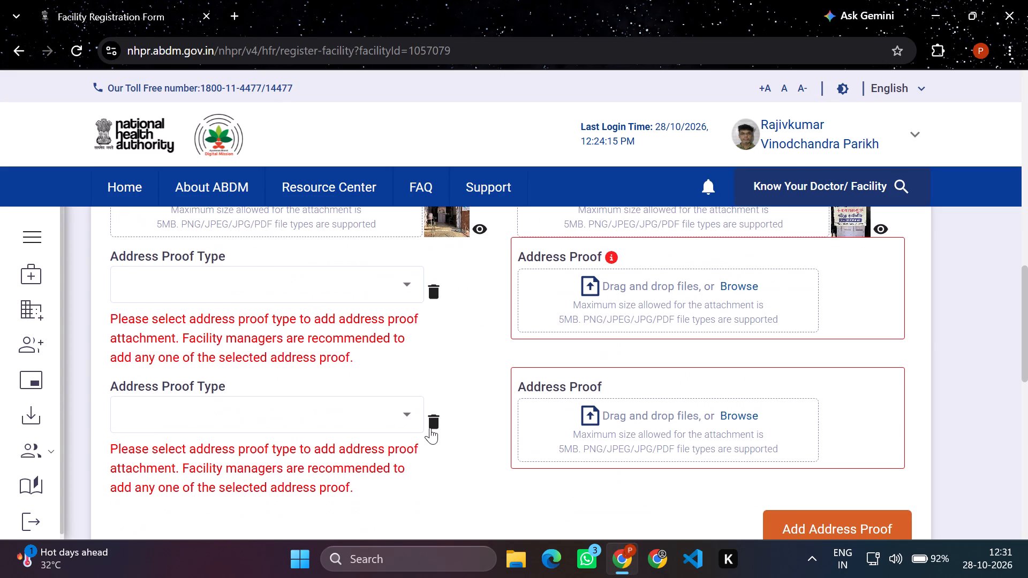
click(430, 428)
Set the Address Proof Type of the remaining address proof row to Electricity Bill.
scroll(468, 351, up, 1)
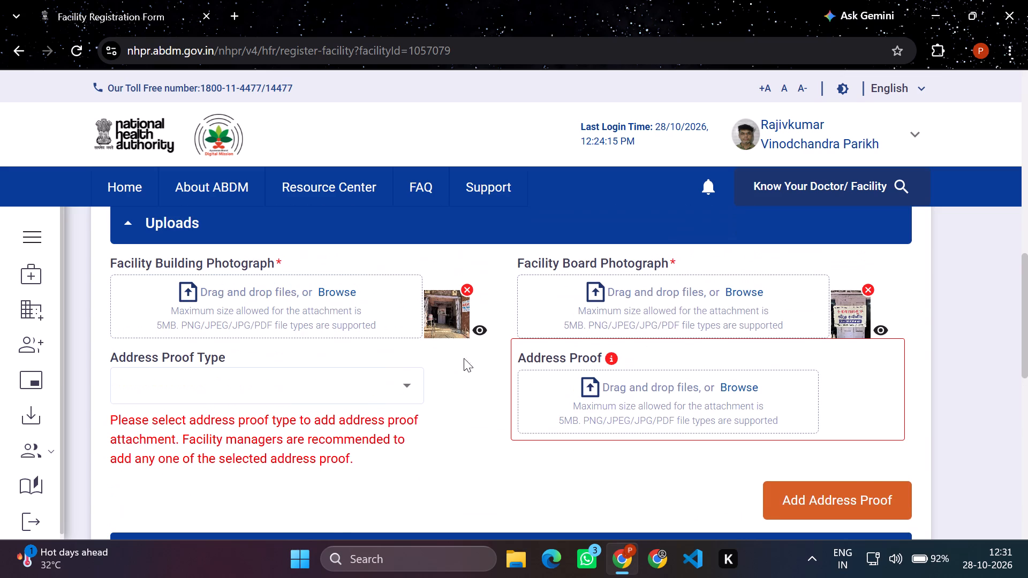
click(407, 385)
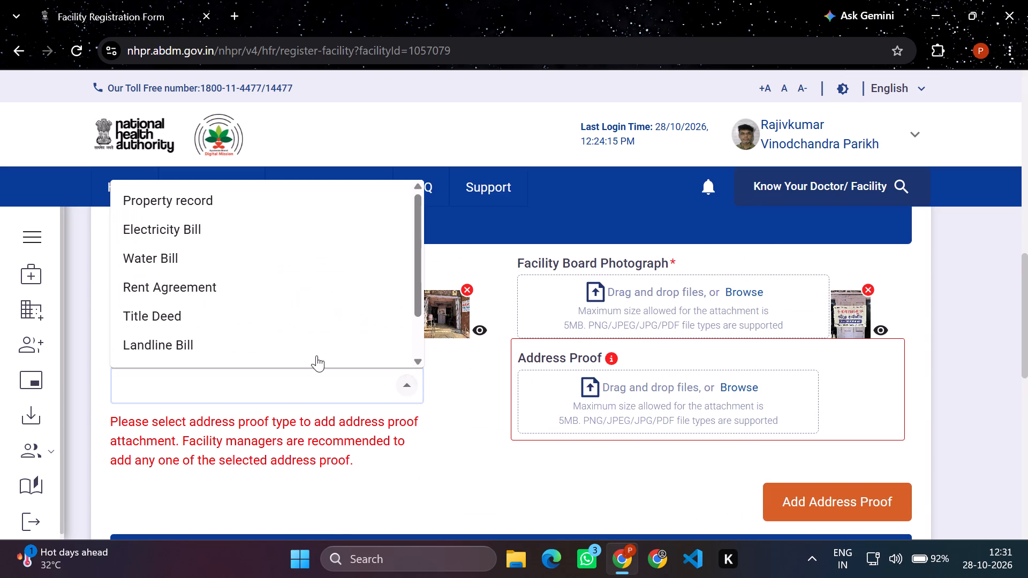
click(268, 237)
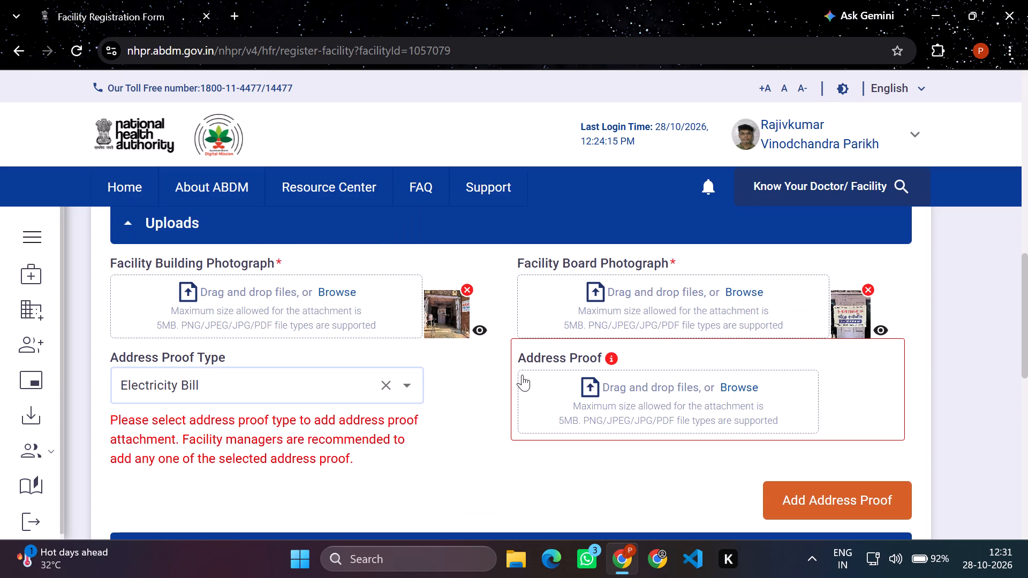
Attach the address_proof_clinic image from the Downloads folder as the Address Proof file.
click(588, 384)
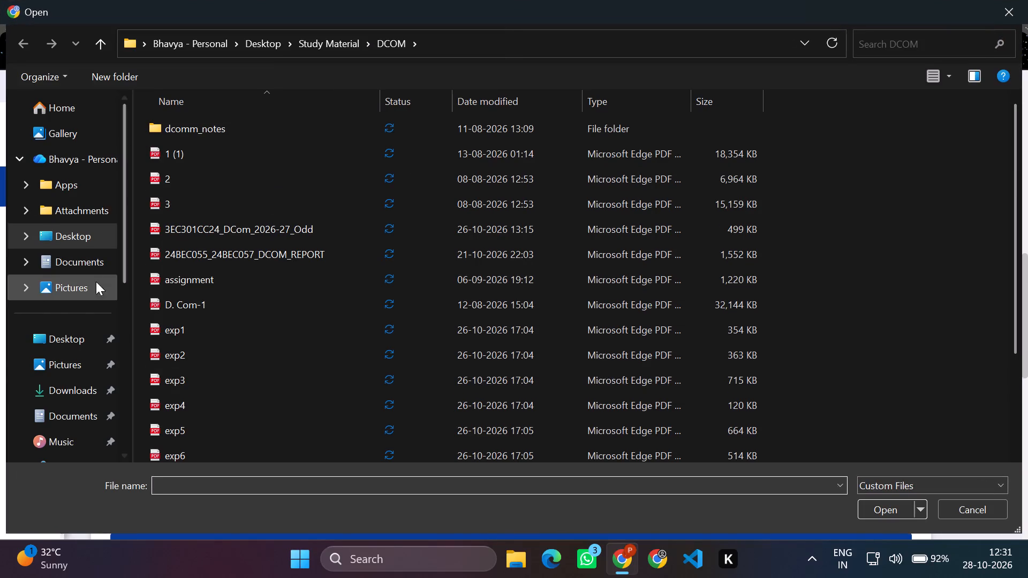
click(81, 387)
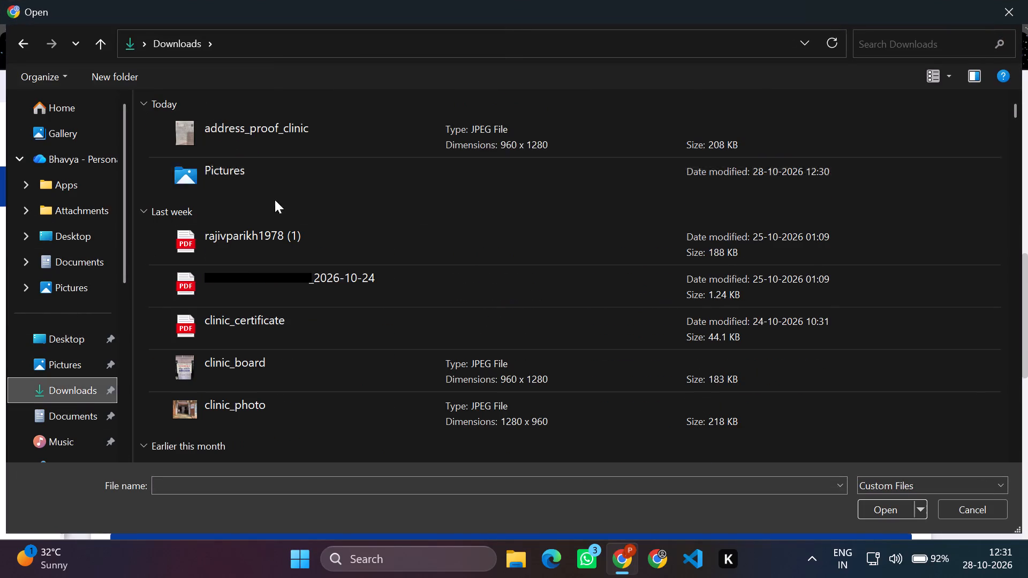
click(400, 145)
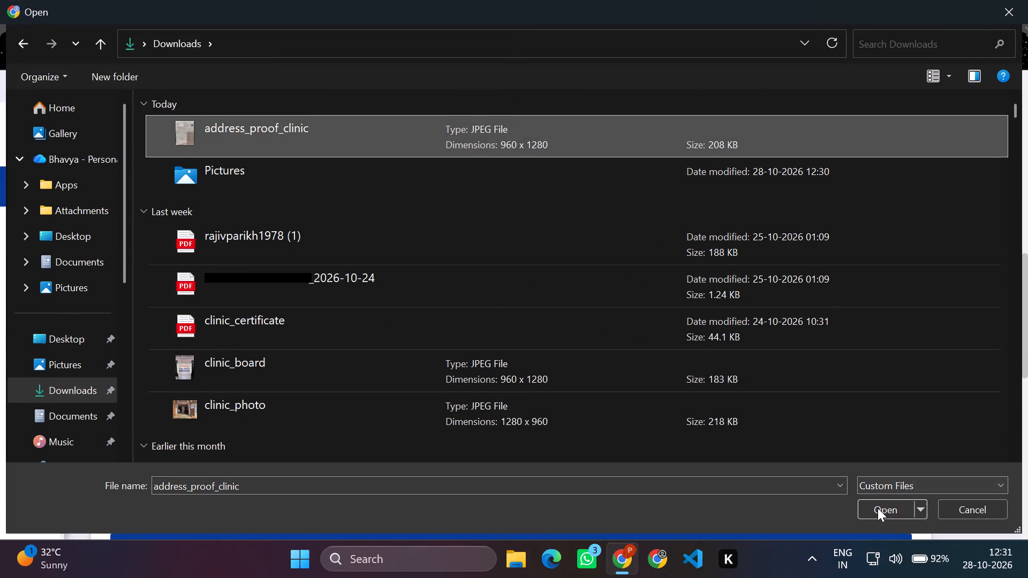
click(878, 508)
Submit the detailed facility information and continue to the Preview Profile stage of the registration.
scroll(938, 441, down, 1)
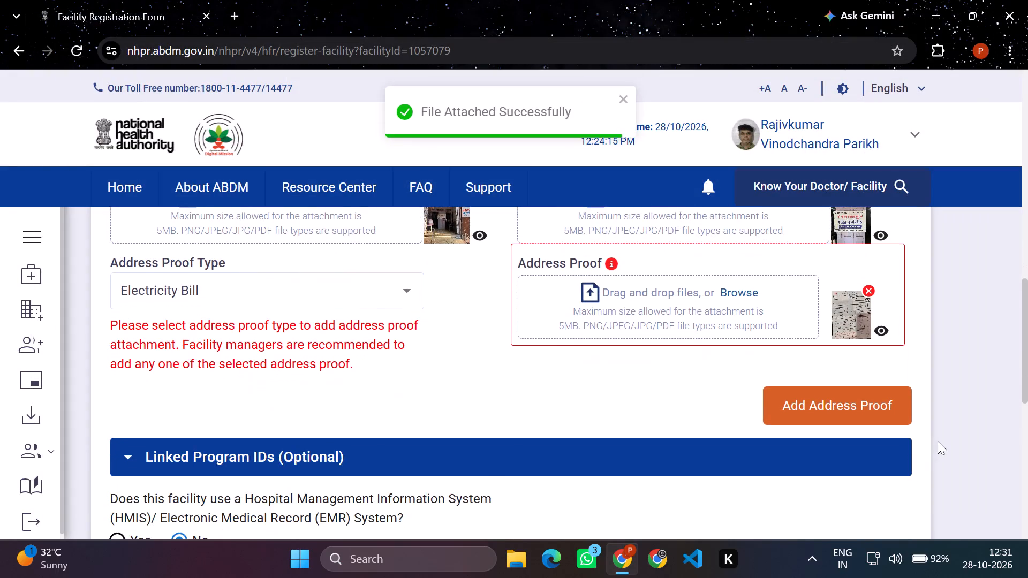
scroll(938, 441, down, 2)
scroll(702, 346, down, 3)
click(831, 363)
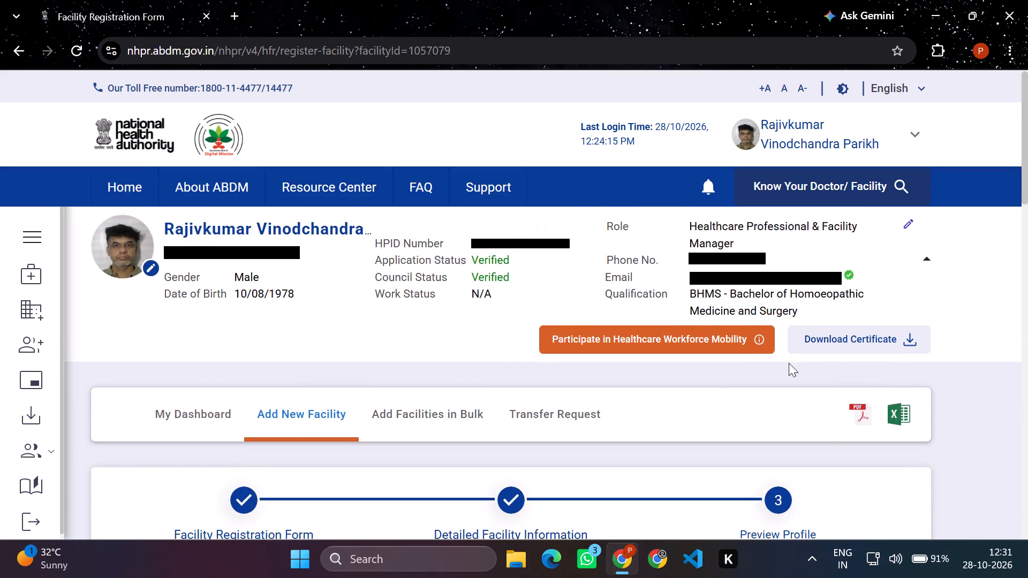
Review the Shreeji Clinic facility details, verifier remarks and applicant declaration on the profile preview down to the submission options.
scroll(726, 388, down, 8)
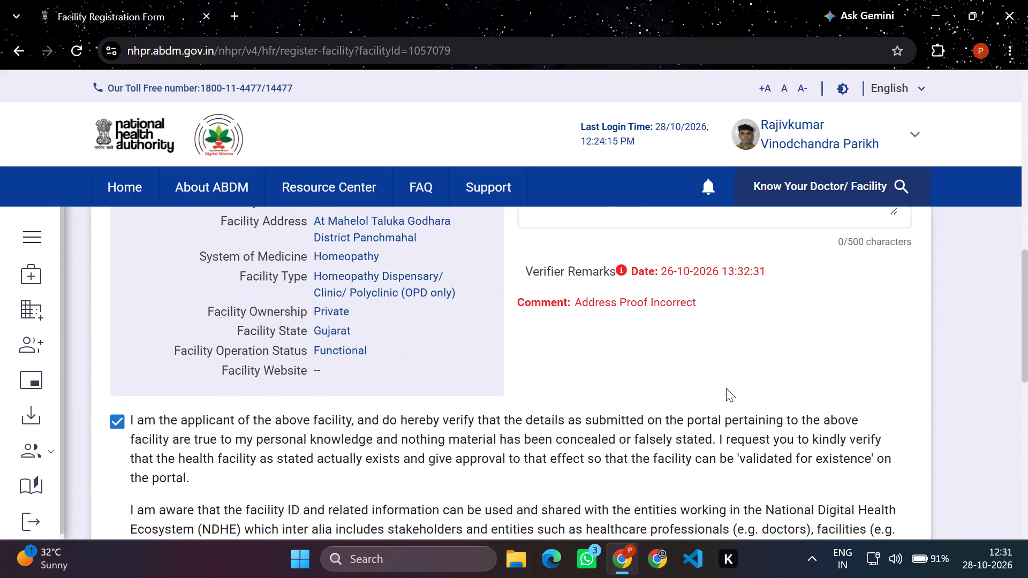
scroll(726, 388, down, 2)
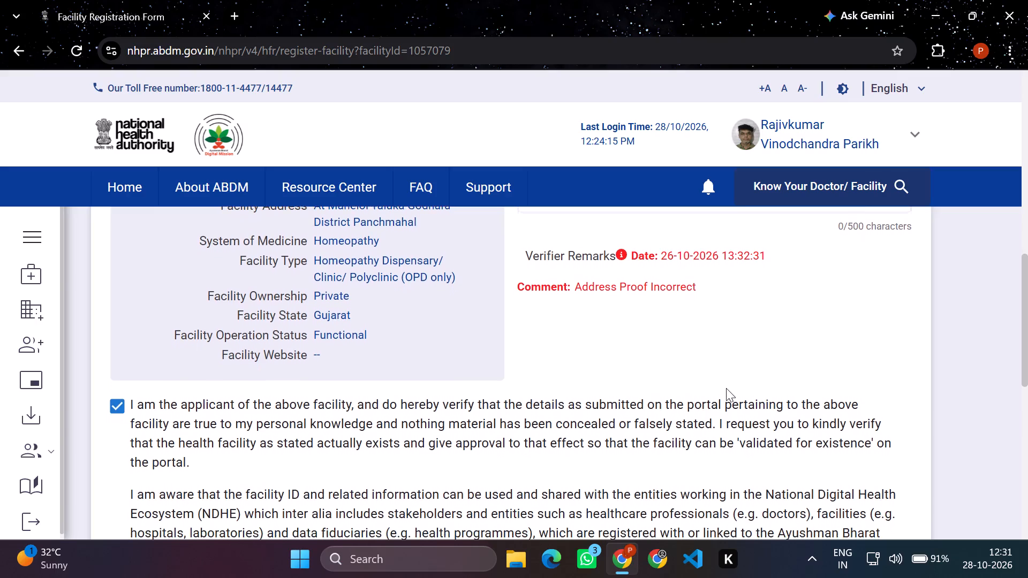
scroll(726, 388, down, 1)
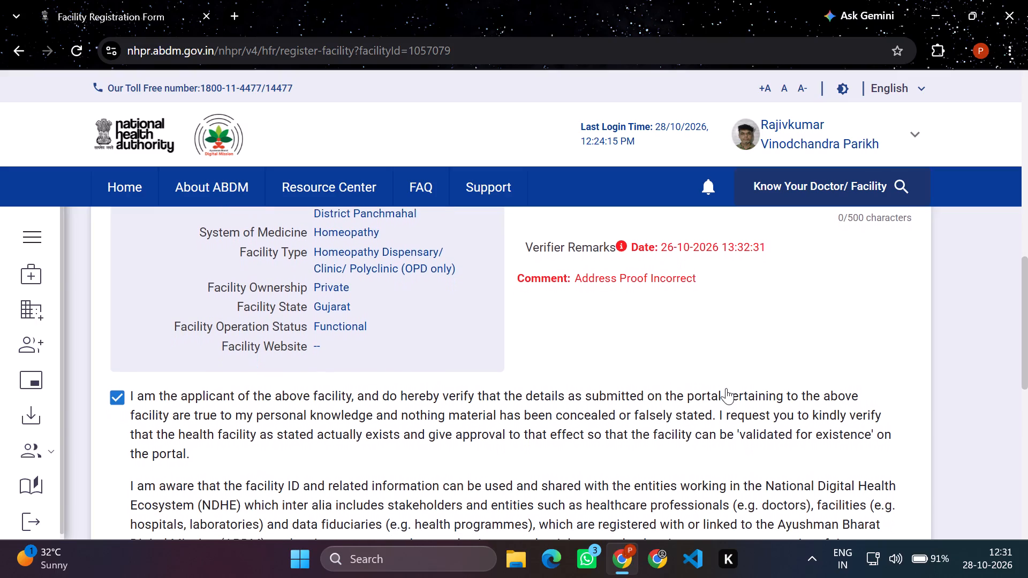
scroll(726, 388, down, 4)
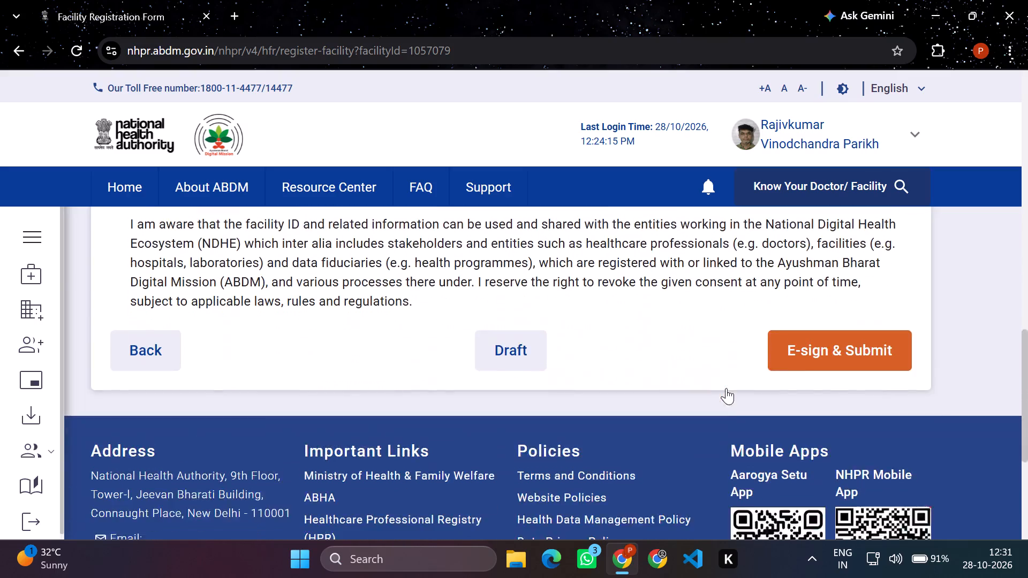
scroll(726, 388, up, 4)
scroll(726, 388, down, 2)
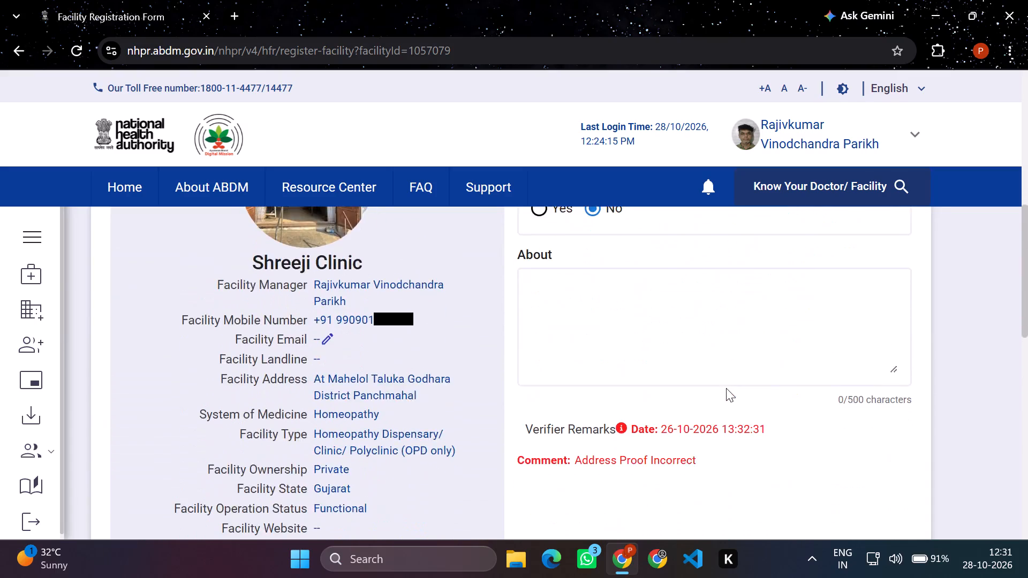
scroll(726, 388, down, 3)
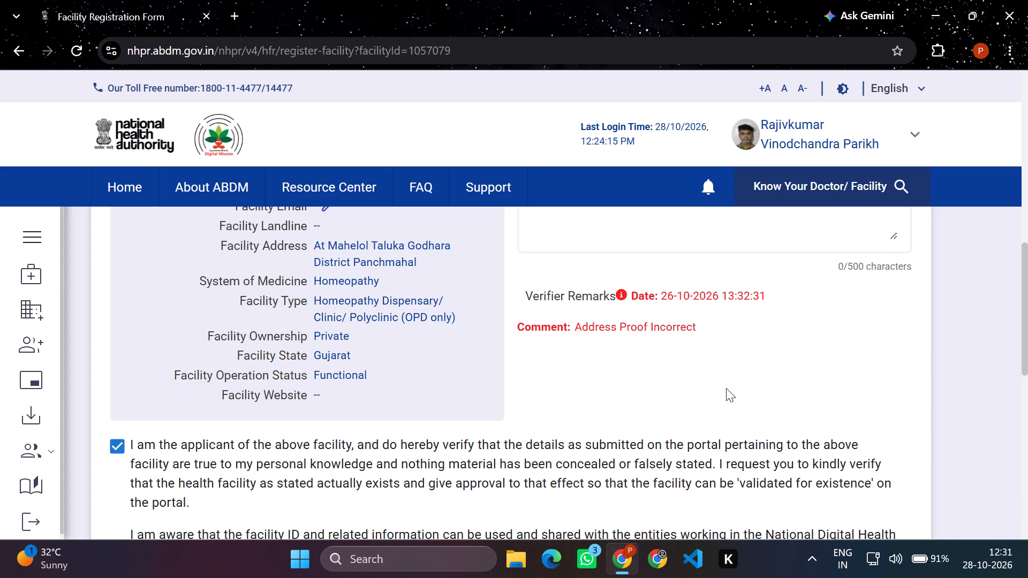
scroll(726, 388, down, 3)
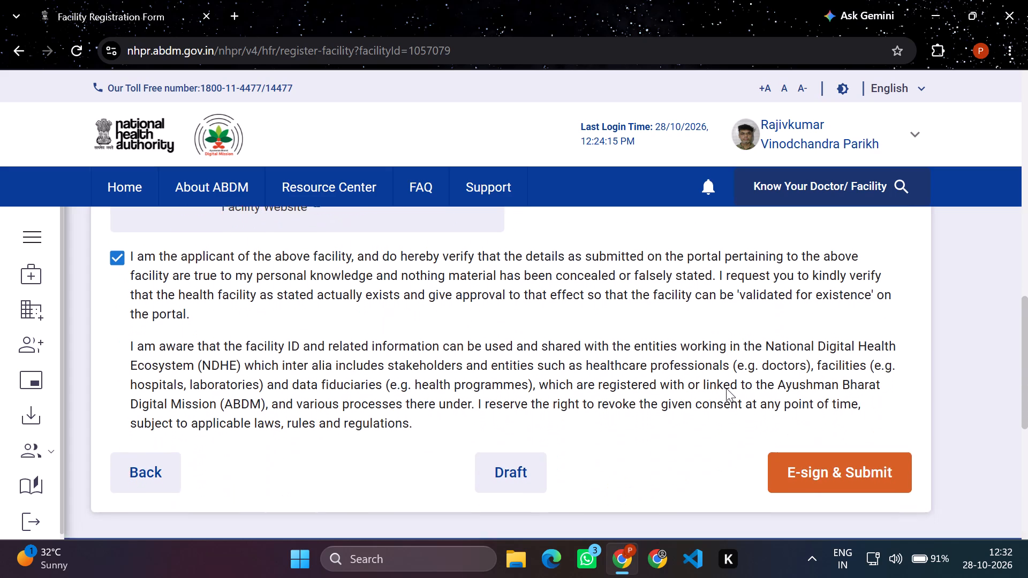
scroll(726, 388, down, 1)
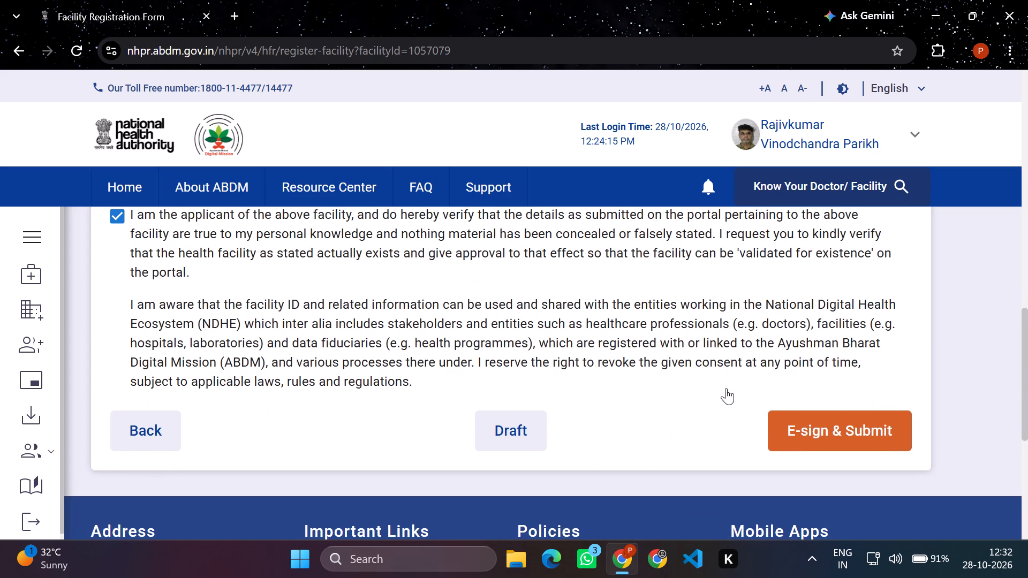
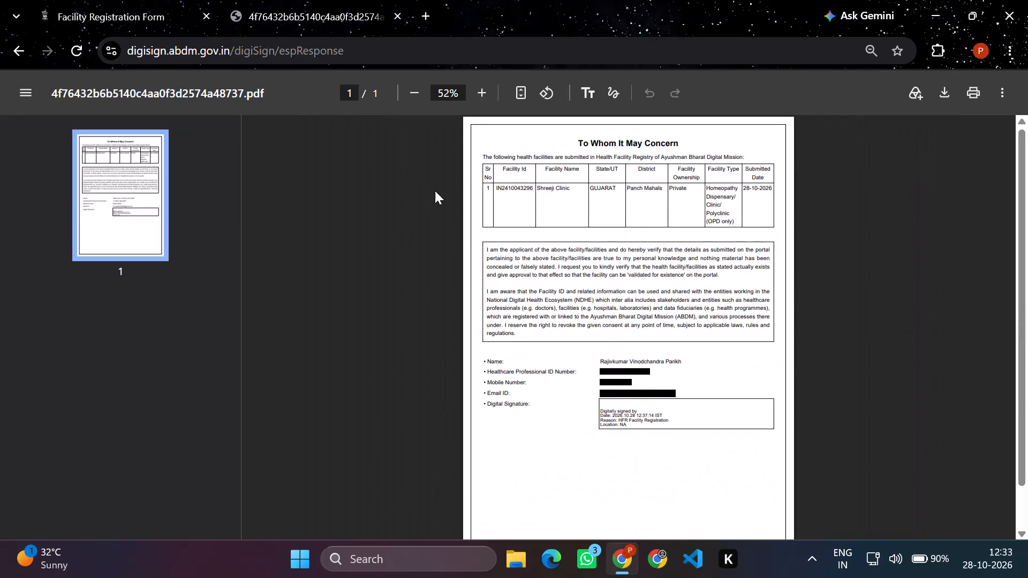
Leave the signed declaration by closing the eSign tab, and acknowledge the facility's submission for verification on the registration page.
click(20, 64)
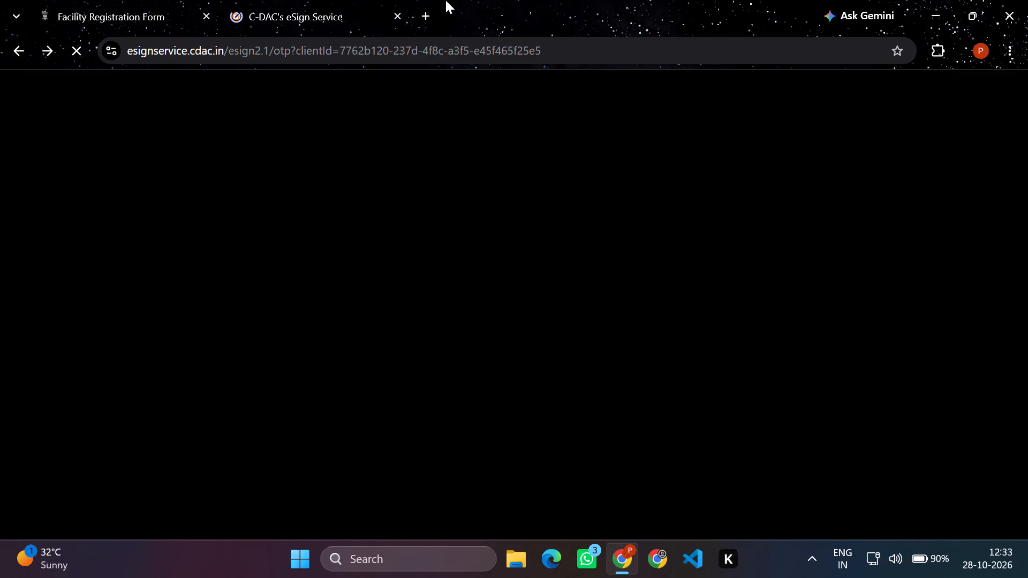
scroll(388, 226, up, 2)
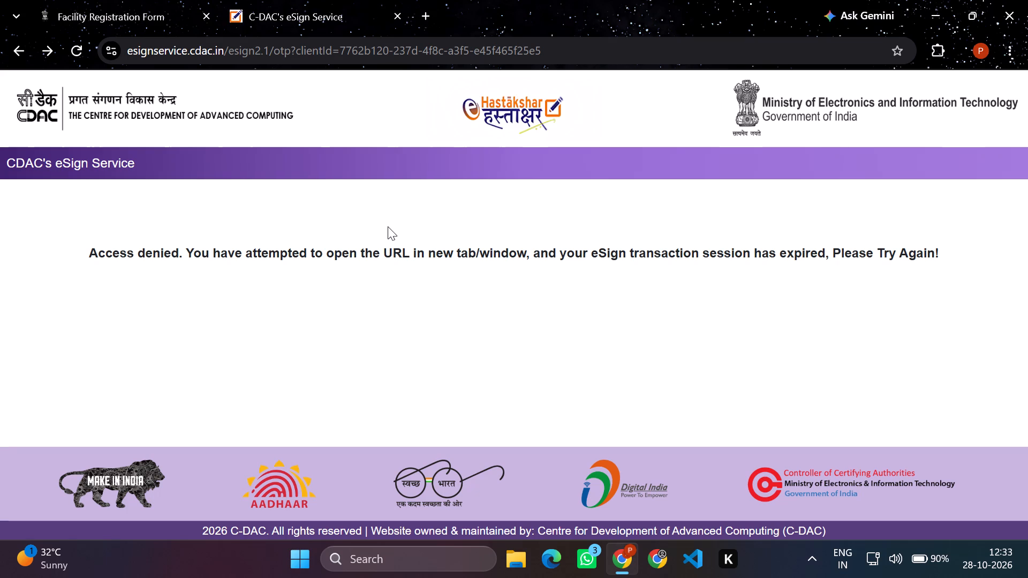
scroll(388, 226, up, 2)
click(11, 51)
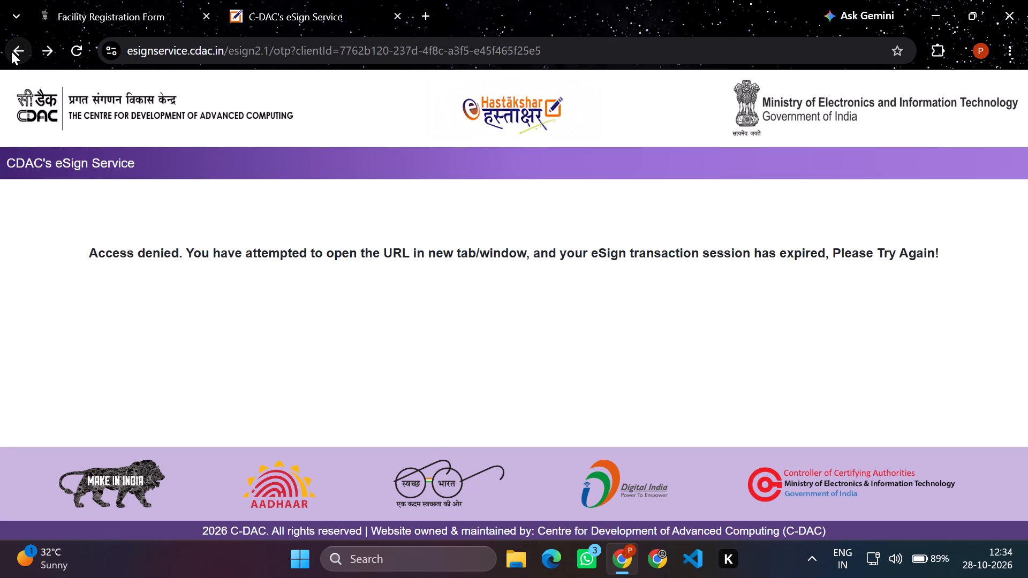
click(11, 51)
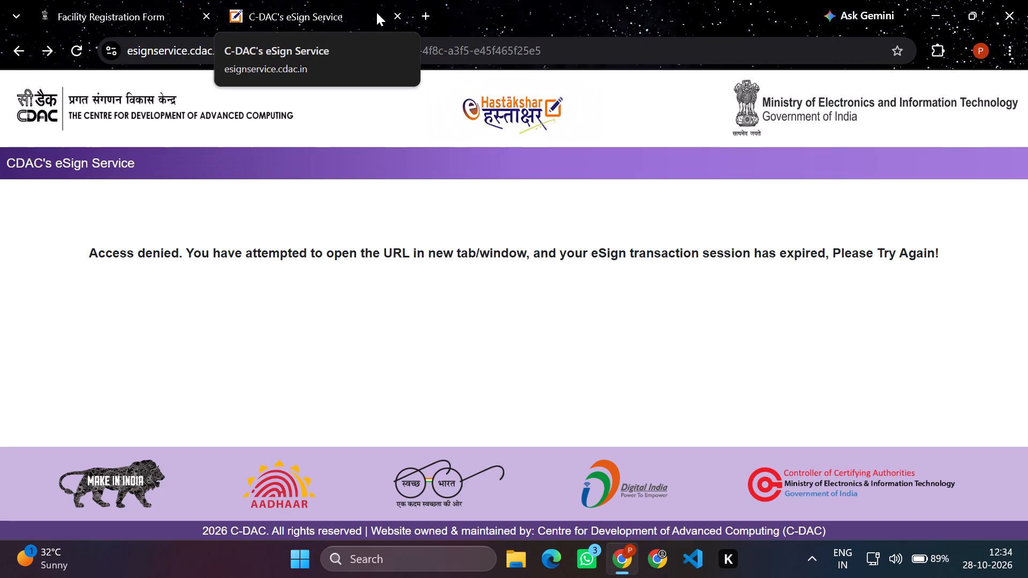
click(395, 14)
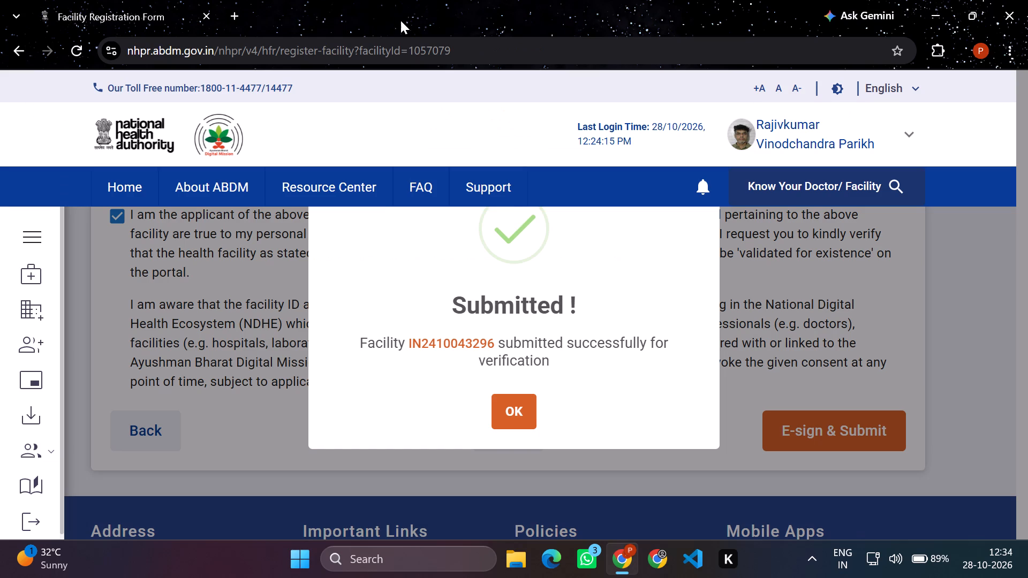
click(515, 415)
Download the facility list from My Dashboard as a PDF and open the downloaded file.
scroll(515, 415, up, 4)
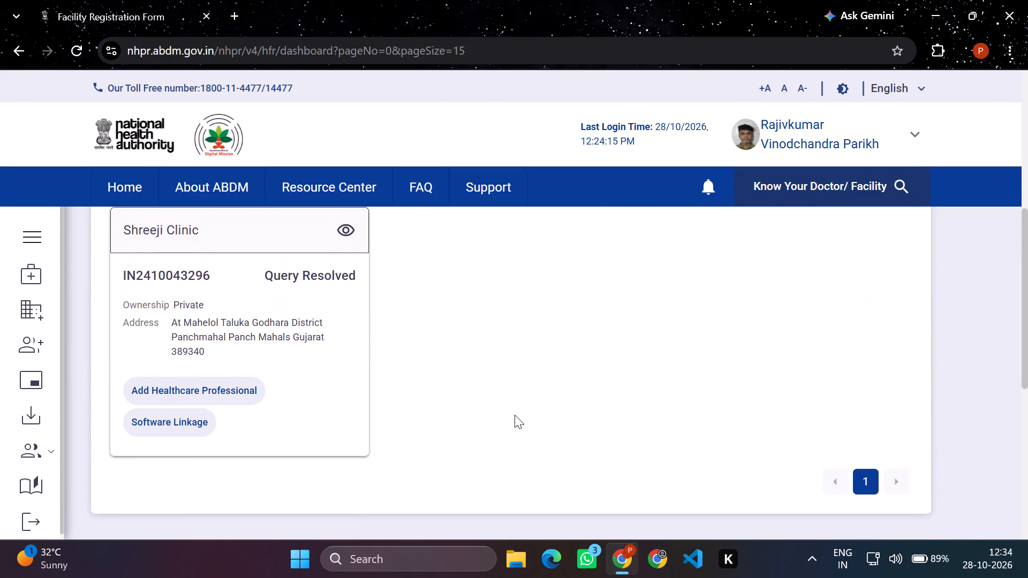
scroll(515, 415, up, 1)
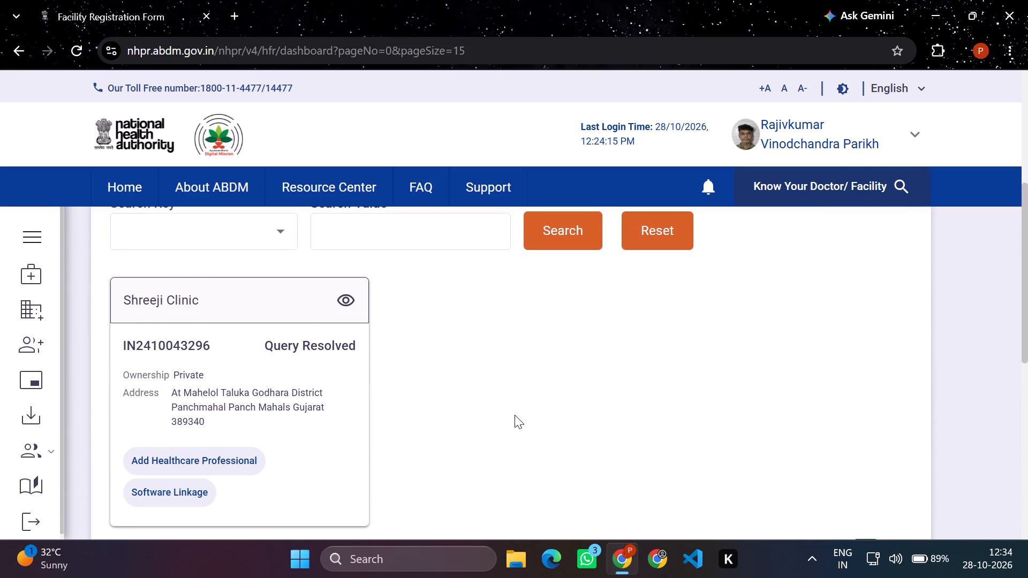
scroll(515, 415, up, 2)
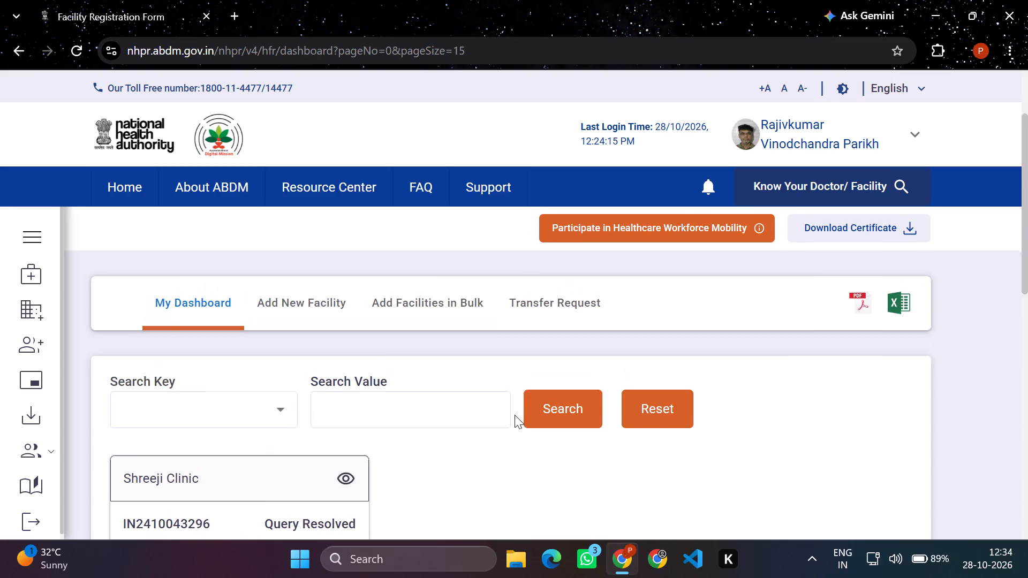
scroll(515, 415, up, 1)
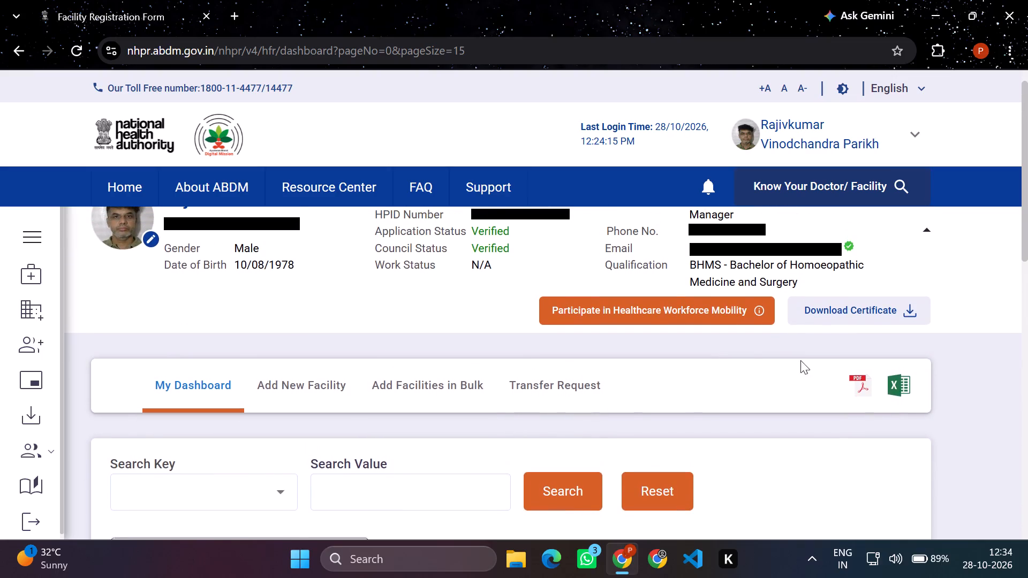
click(859, 388)
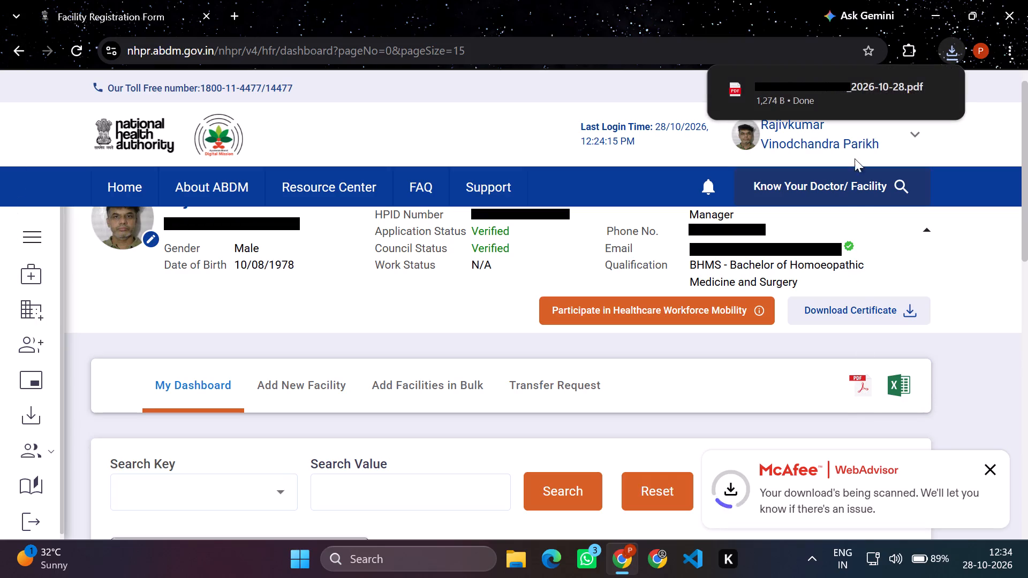
click(816, 107)
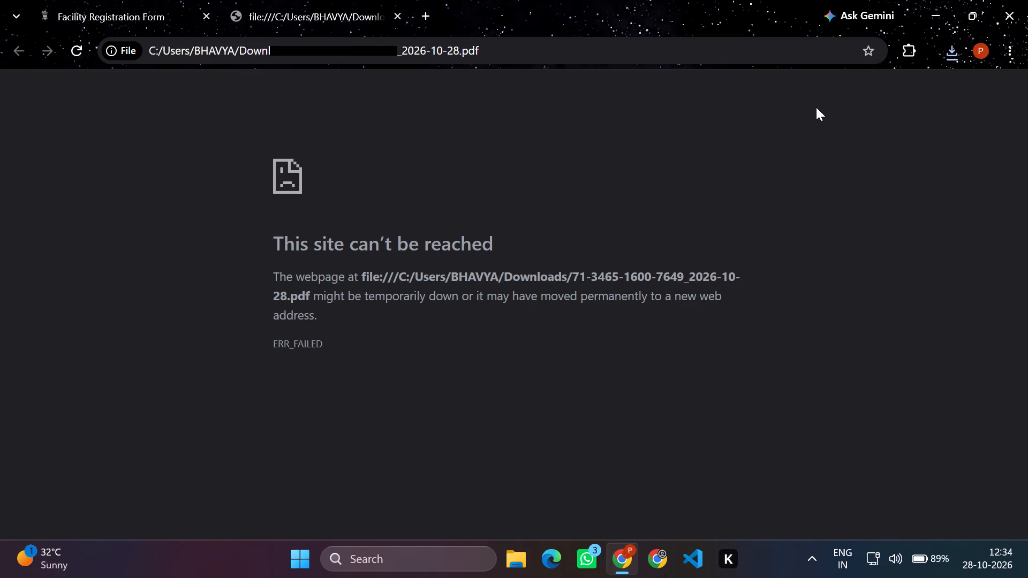
click(398, 17)
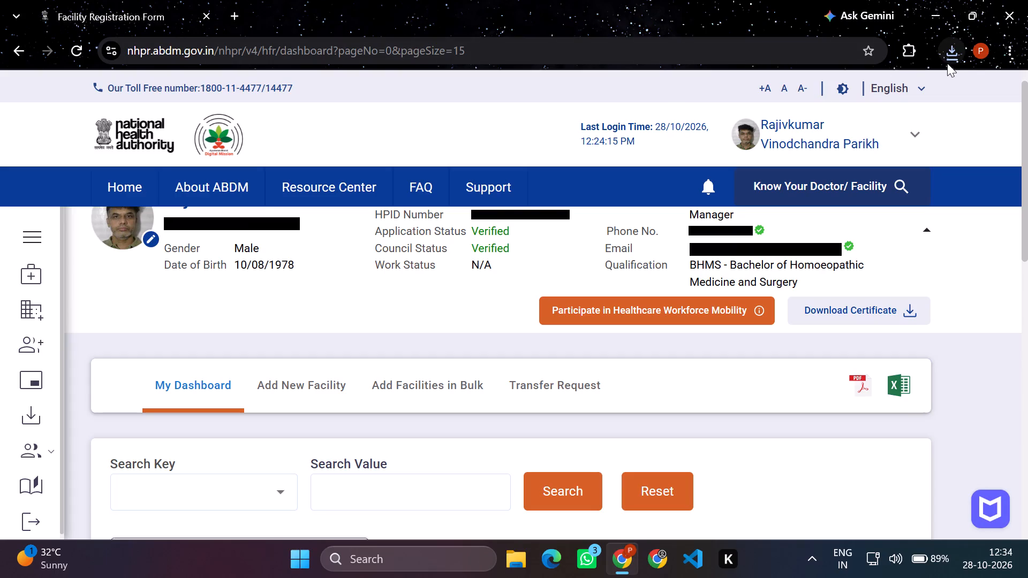
click(947, 63)
click(821, 117)
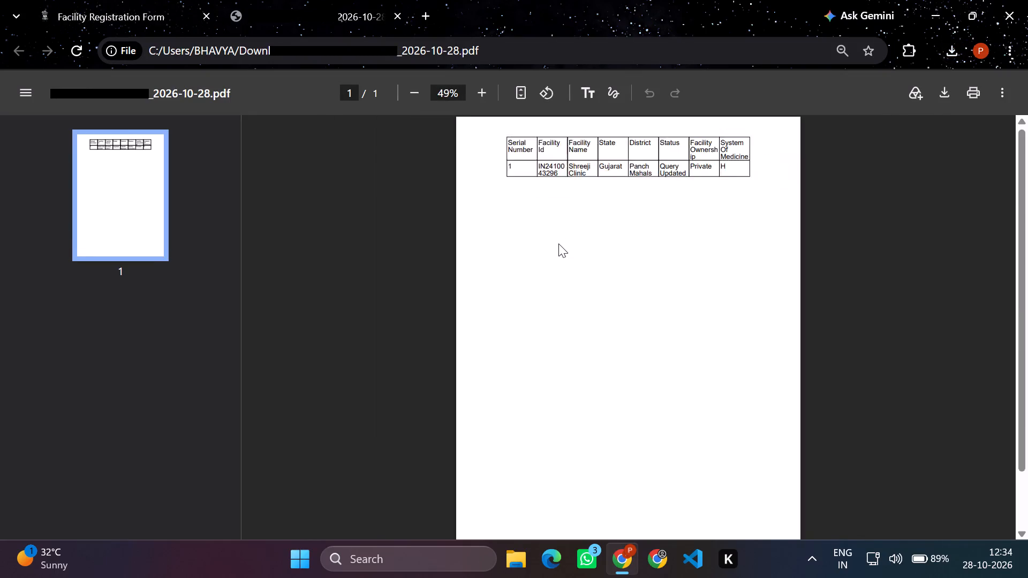
scroll(558, 244, up, 2)
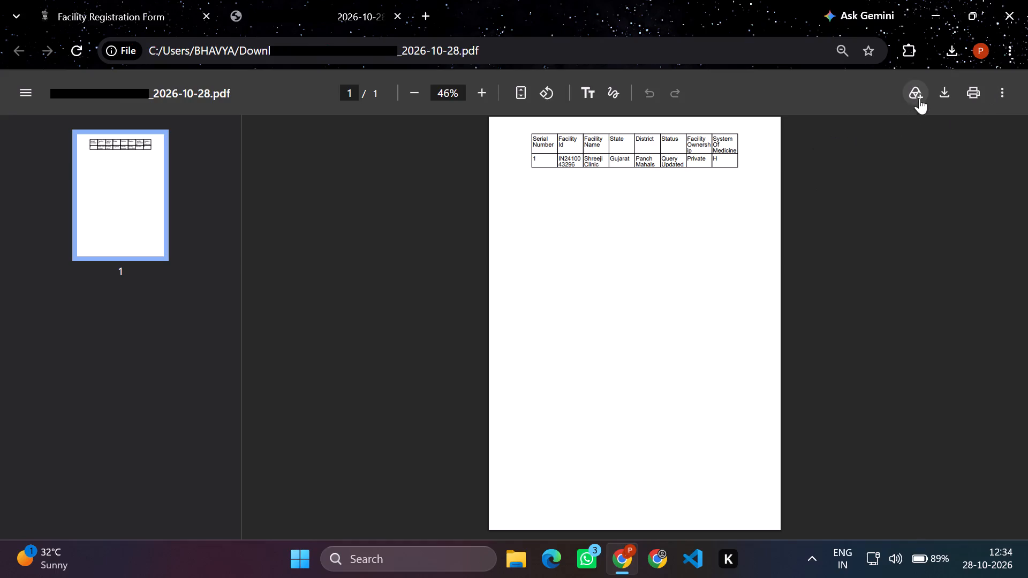
Save a copy of the facility list PDF as clinic_regestration in the Downloads folder and close the browser.
click(940, 94)
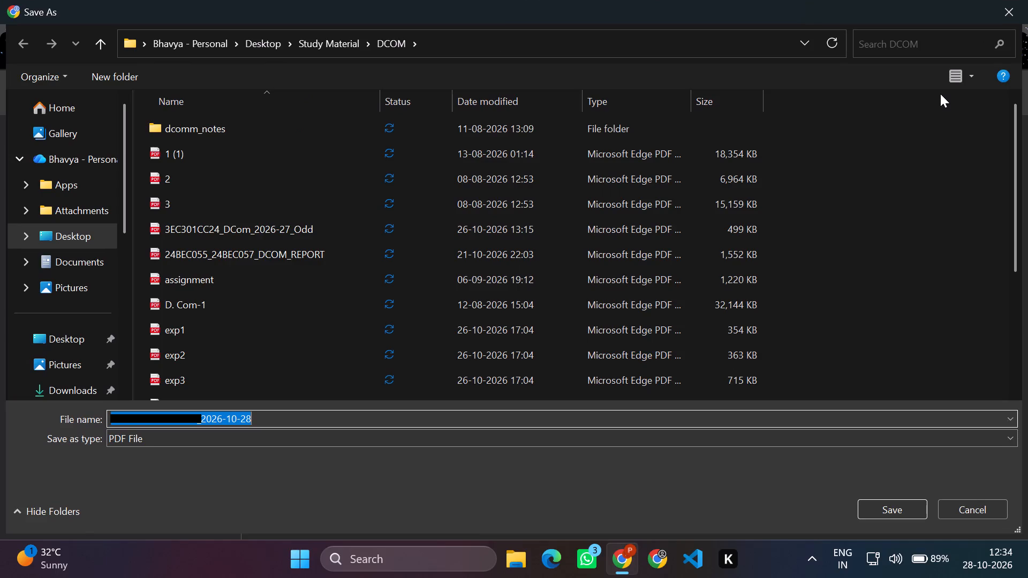
key(BackSpace)
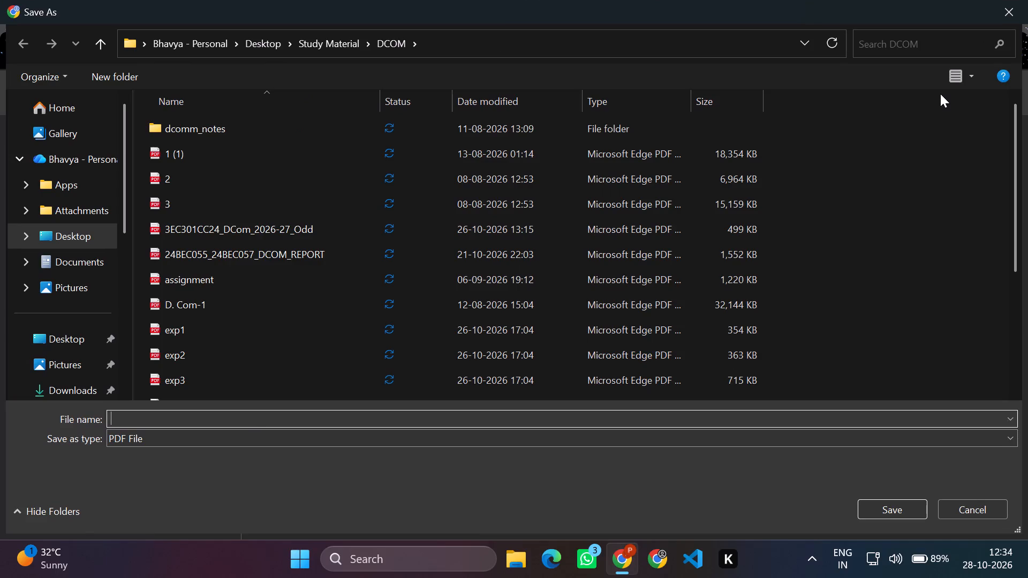
key(q)
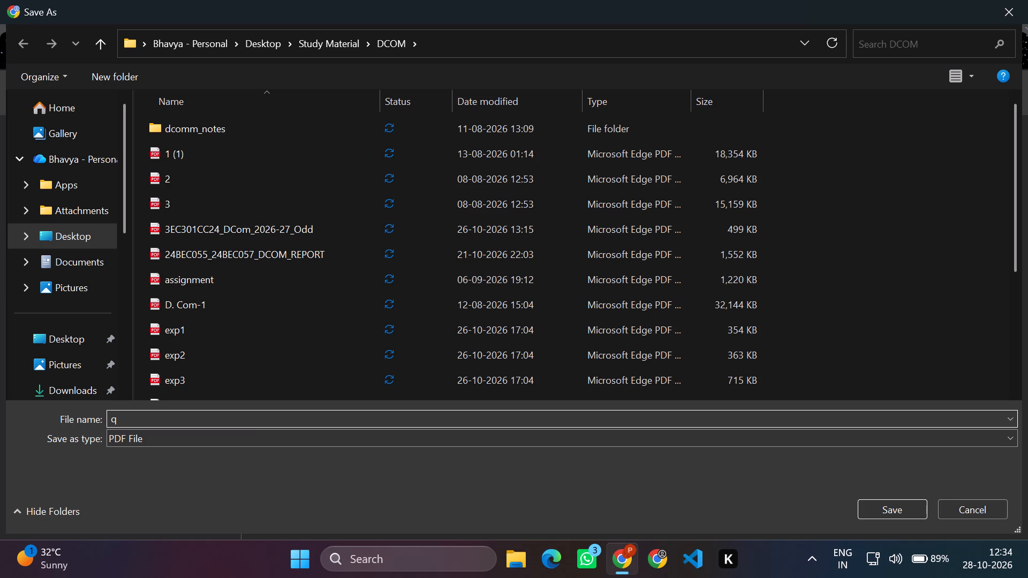
key(BackSpace)
text(clinic)
key(shift+underscore)
text(regestration)
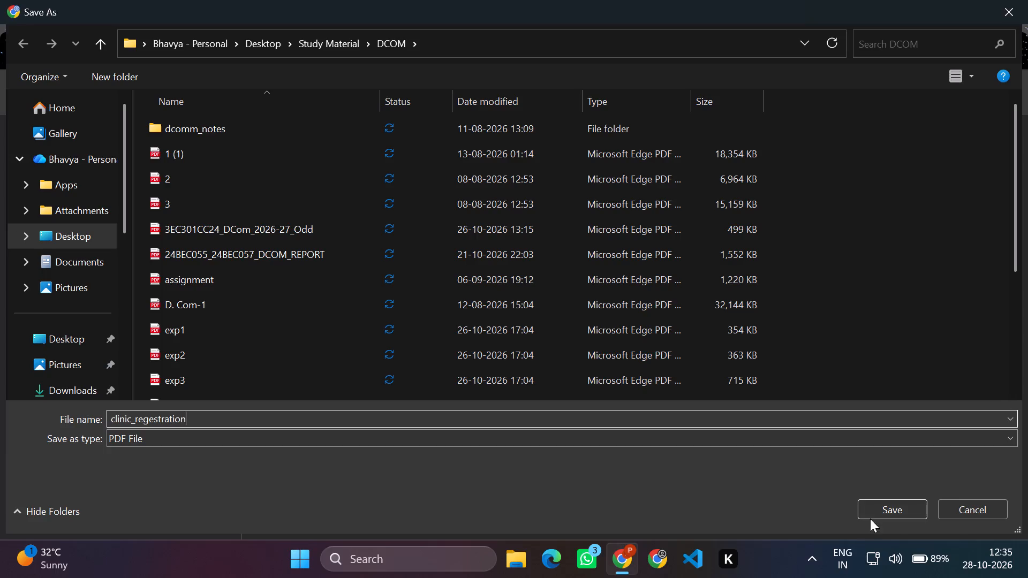
click(62, 387)
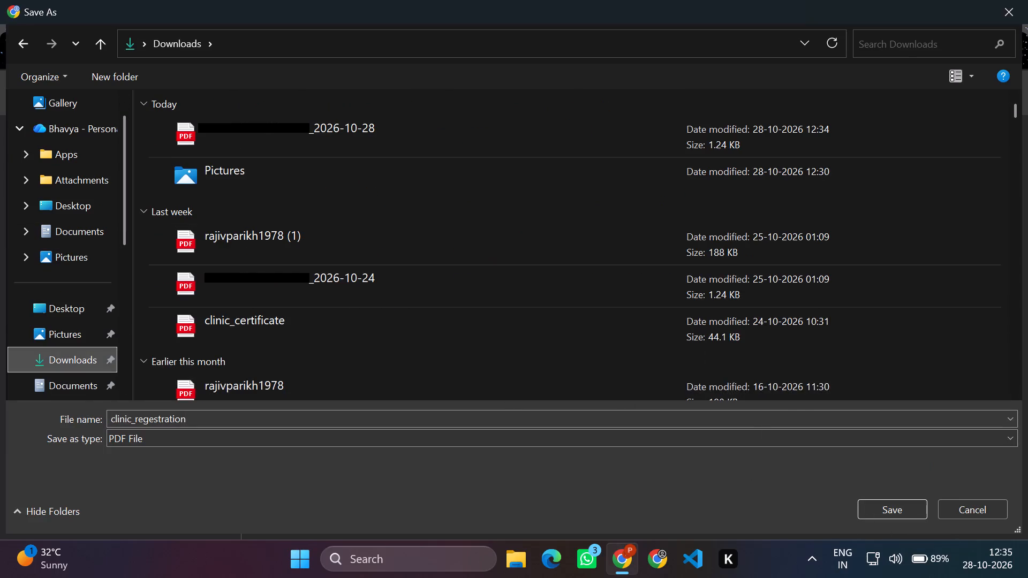
click(874, 514)
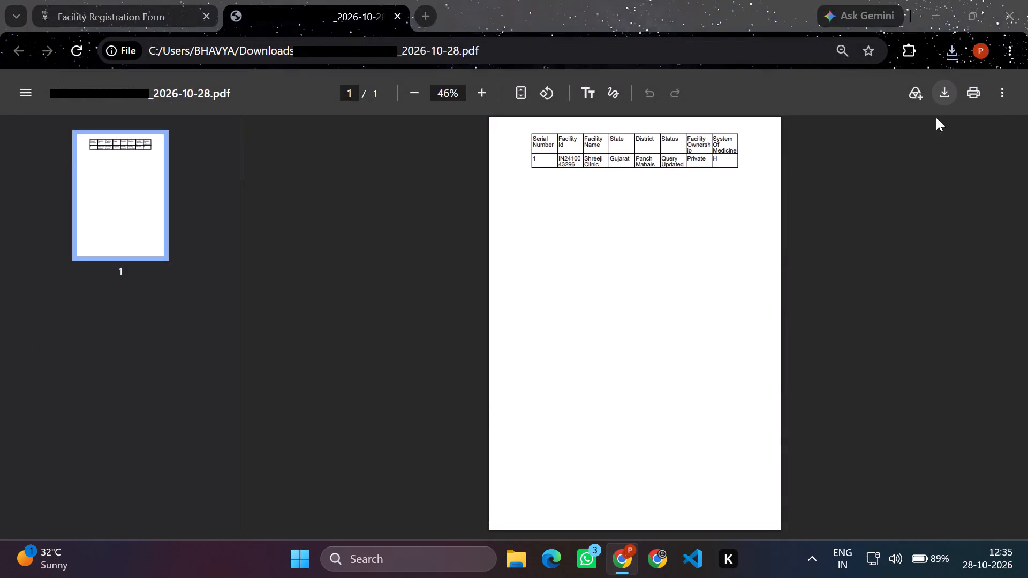
click(1027, 0)
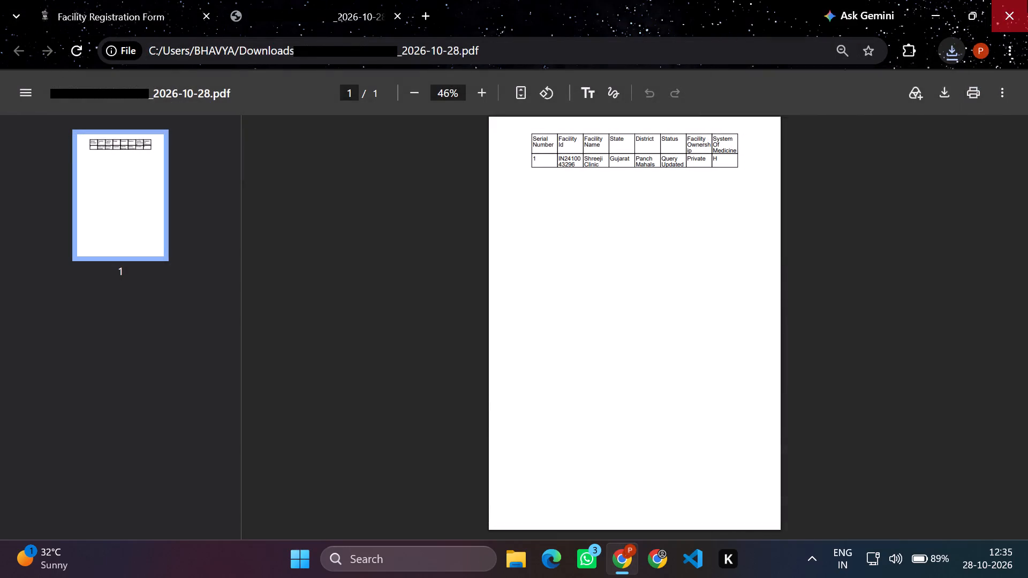
Switch to WhatsApp.
click(601, 558)
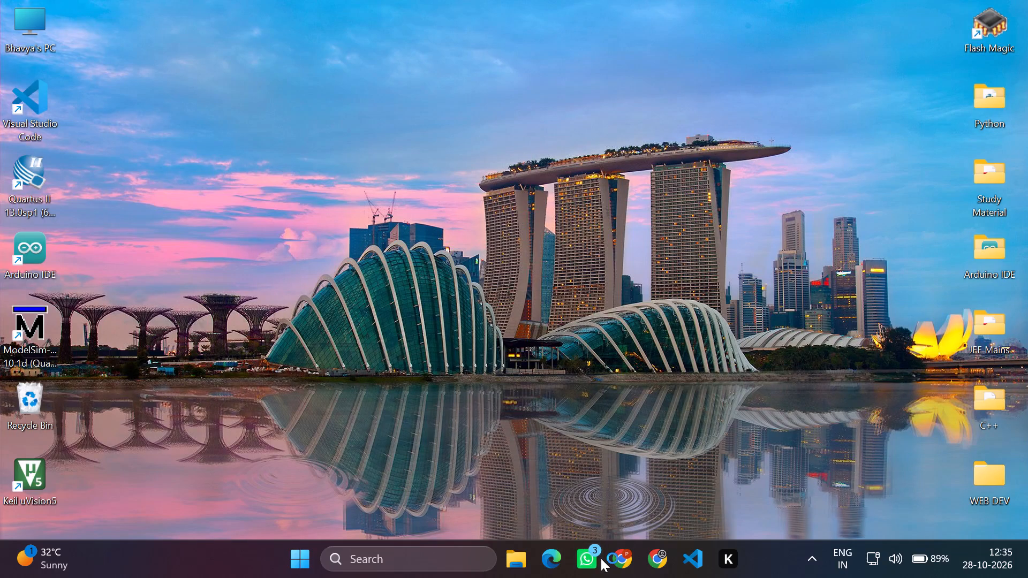
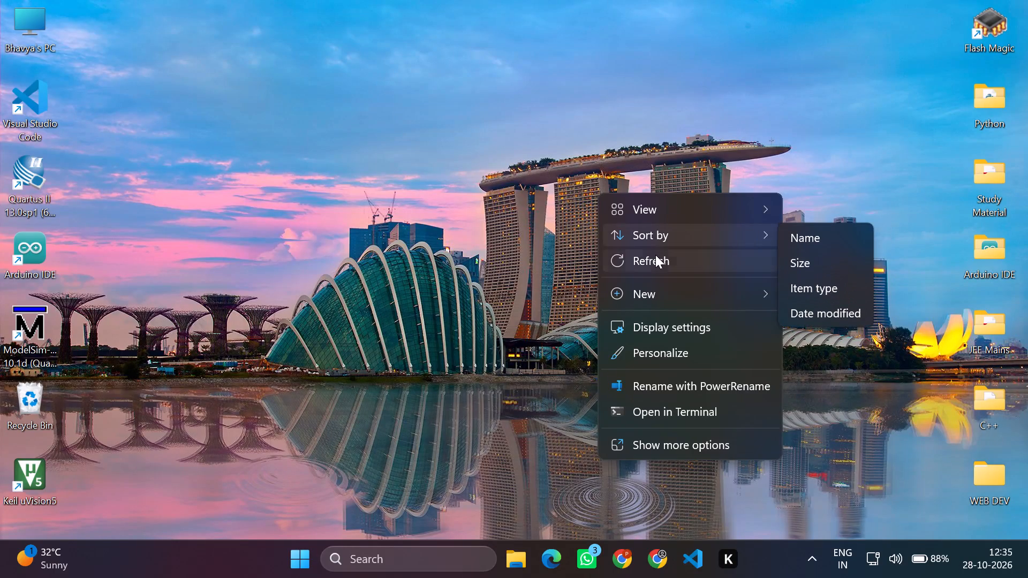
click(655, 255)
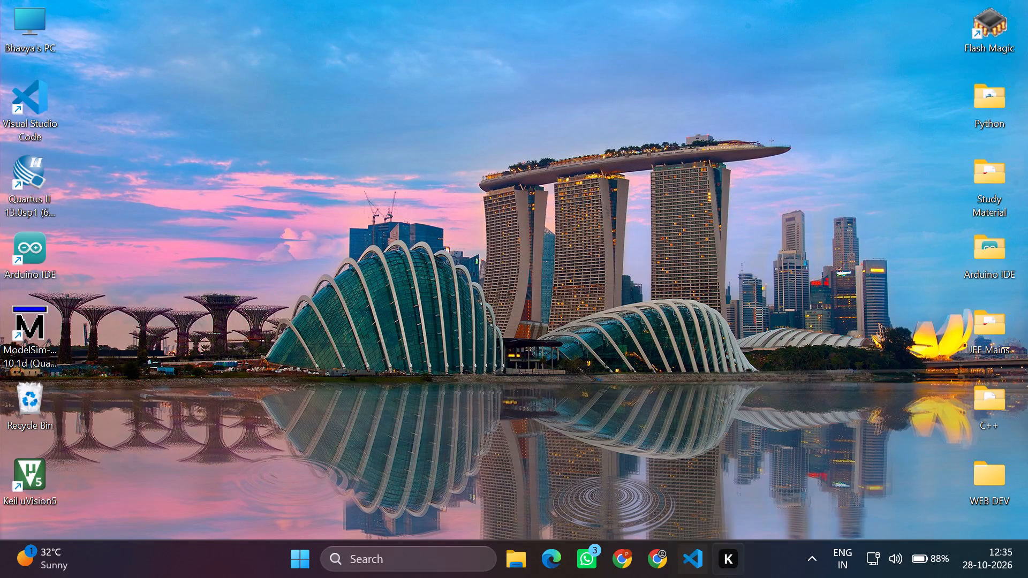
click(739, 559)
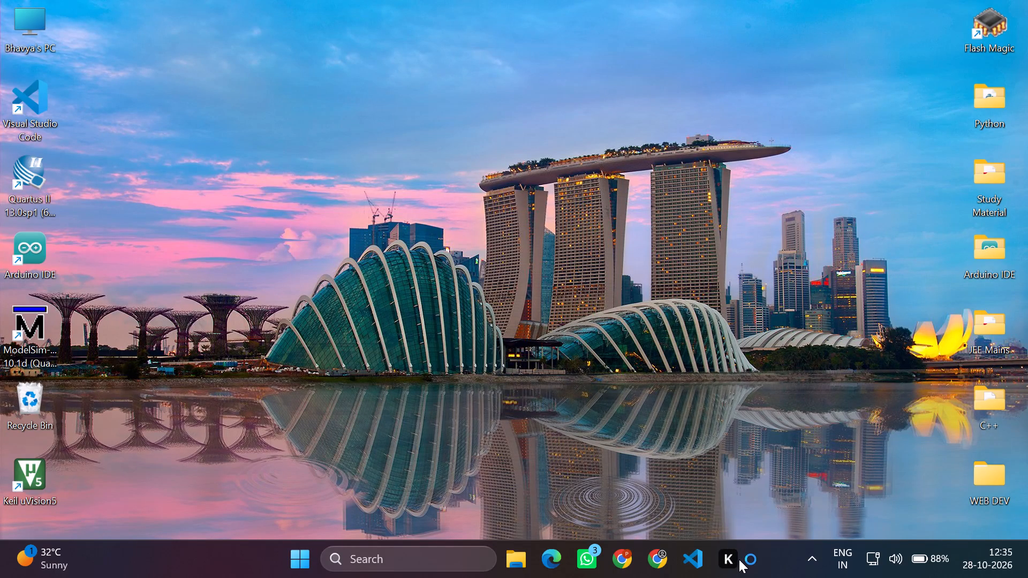
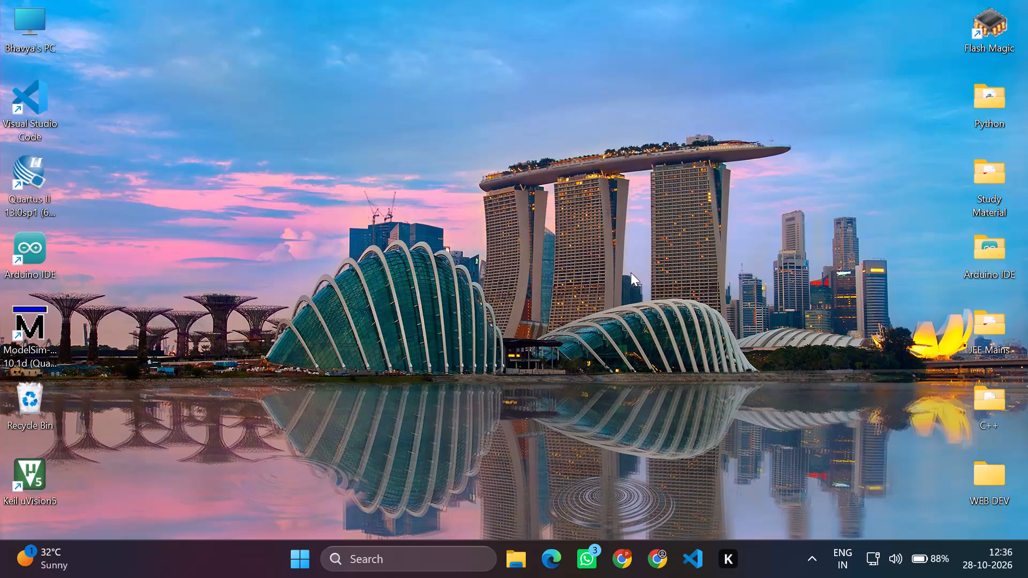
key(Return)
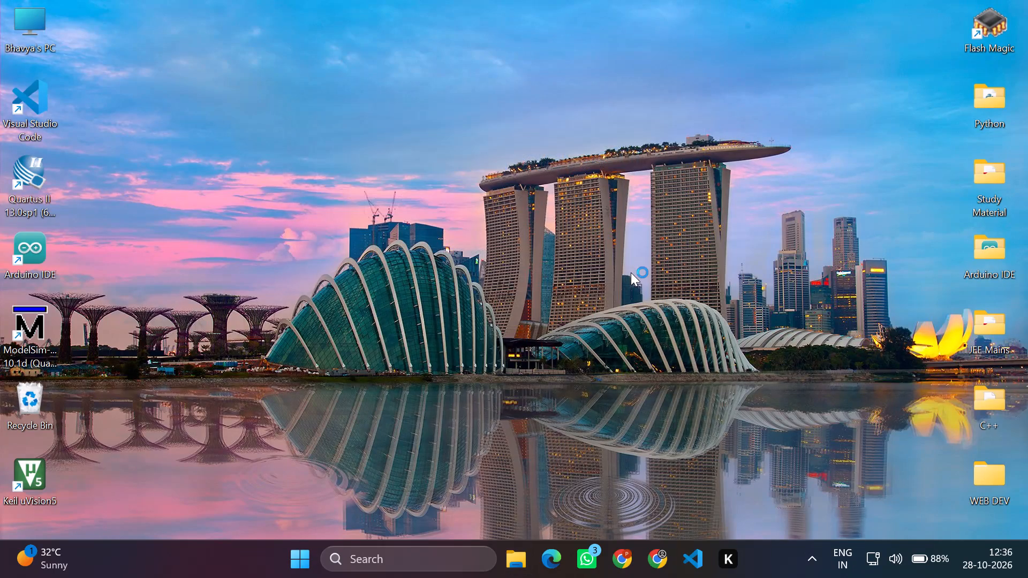